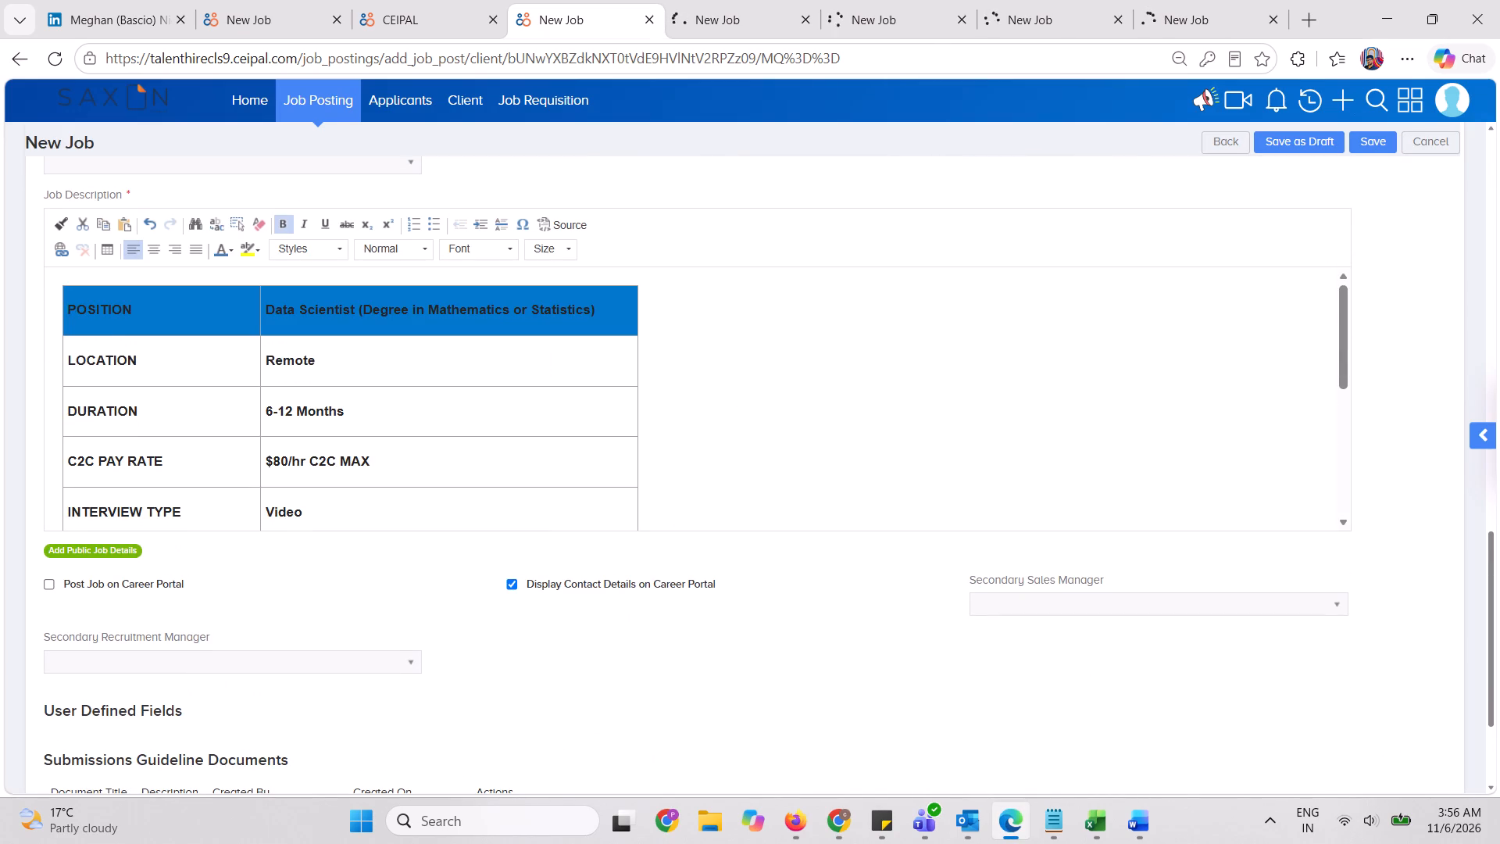
drag(255, 312, 261, 310)
key(ctrl+c)
scroll(261, 310, up, 12)
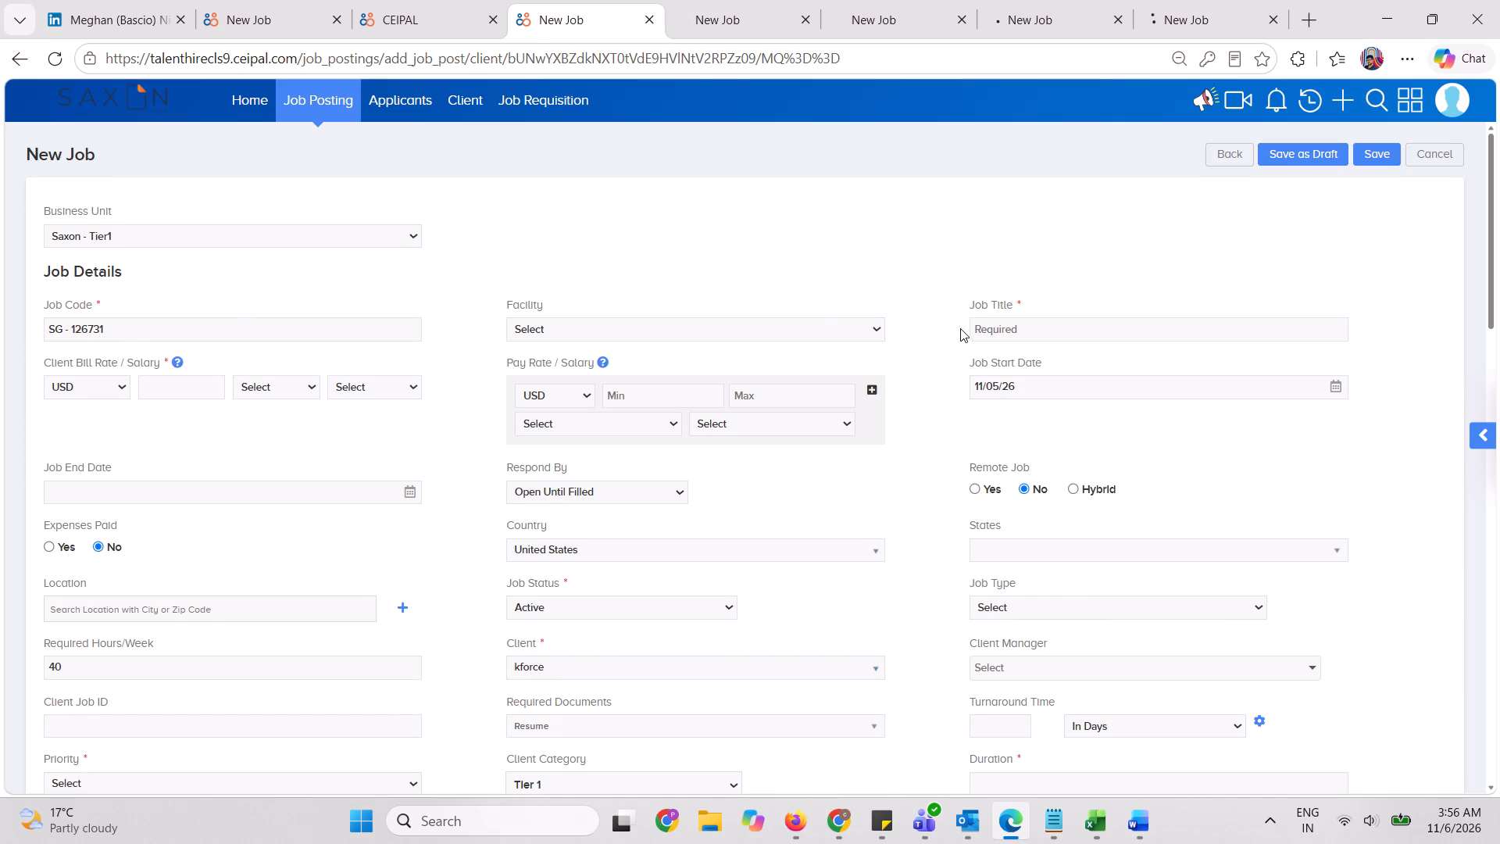
click(979, 327)
key(ctrl+v)
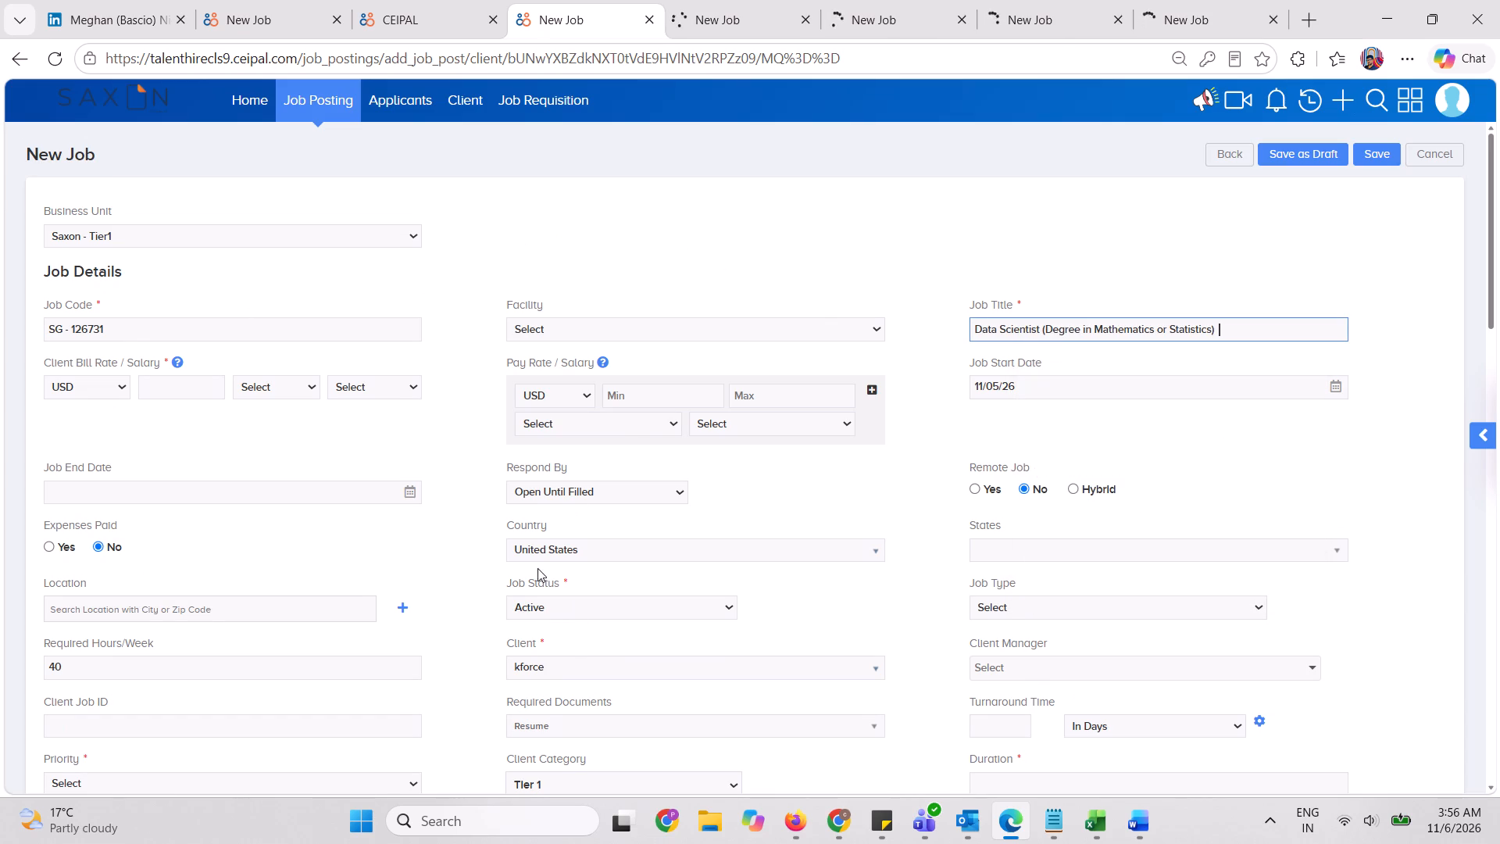
Search the Country options for "uni" and choose United States.
click(547, 547)
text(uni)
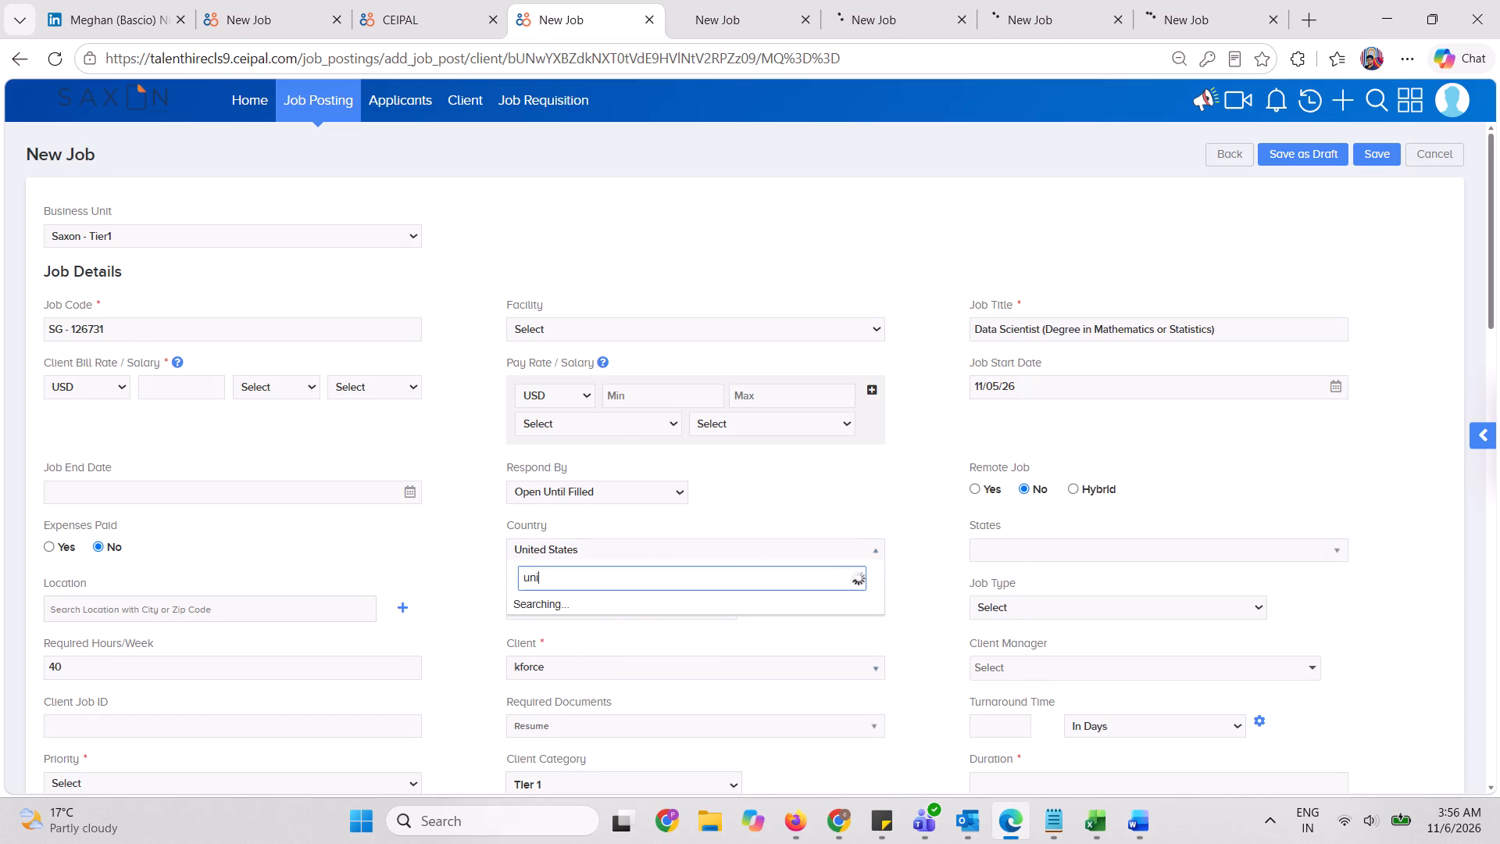
click(563, 600)
click(614, 200)
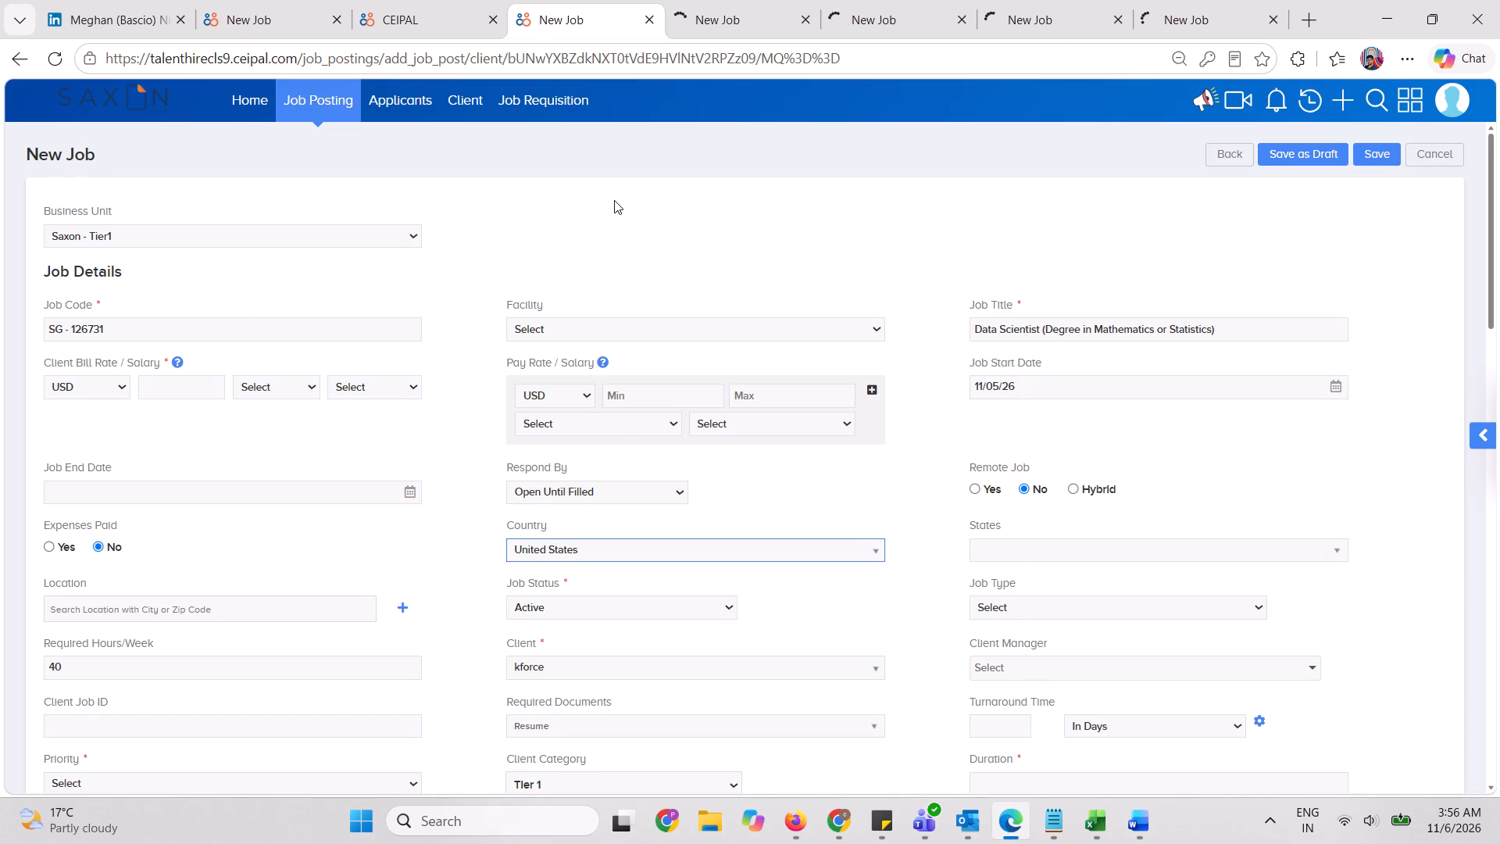
Enter 55 as the Client Bill Rate / Salary amount in USD.
click(177, 381)
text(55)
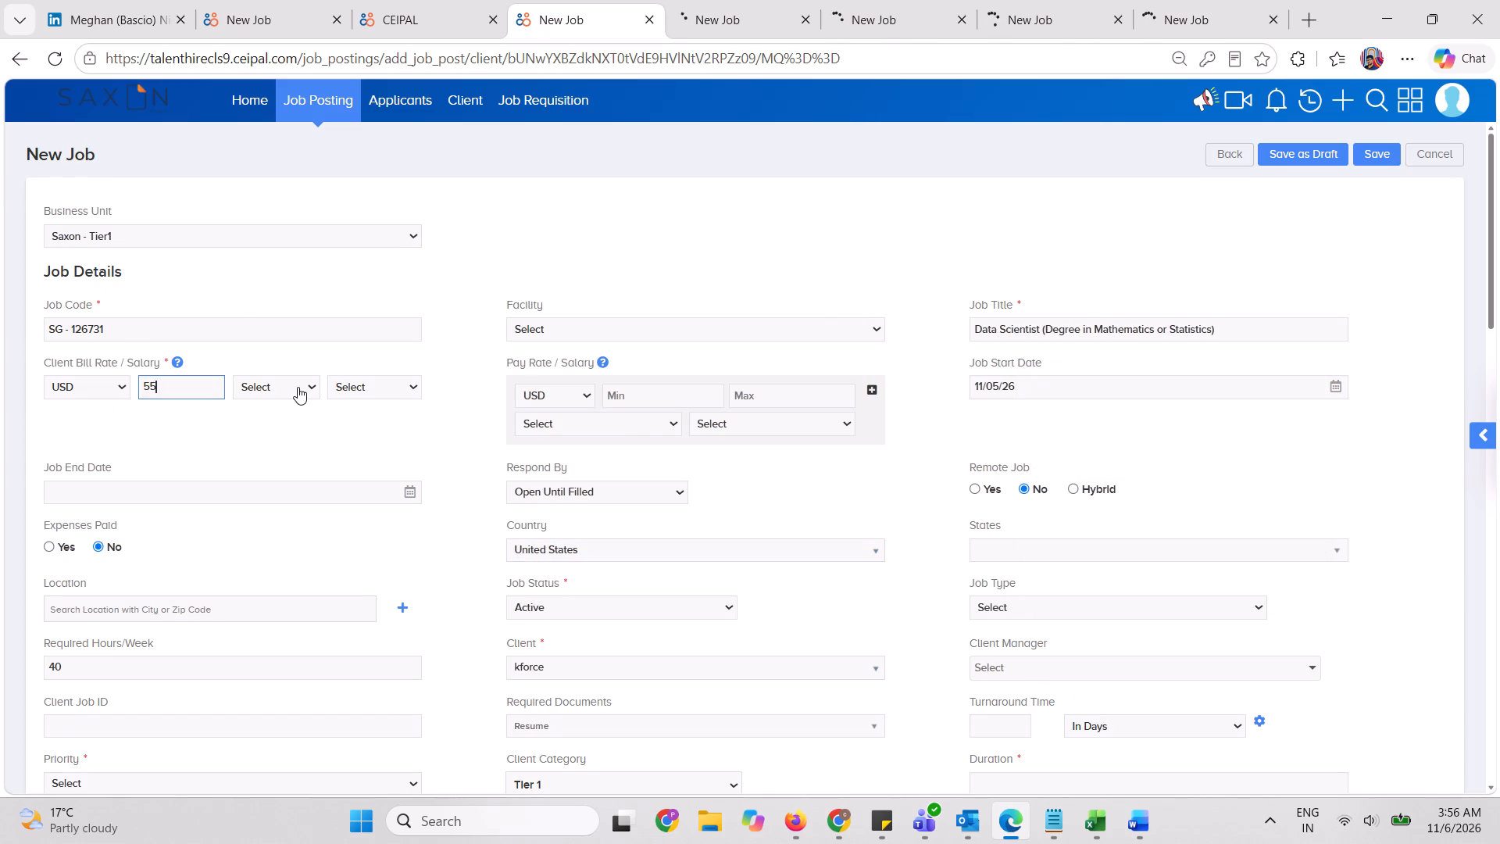
Set the client bill rate of 55 USD to Hourly with the Contract term.
click(306, 386)
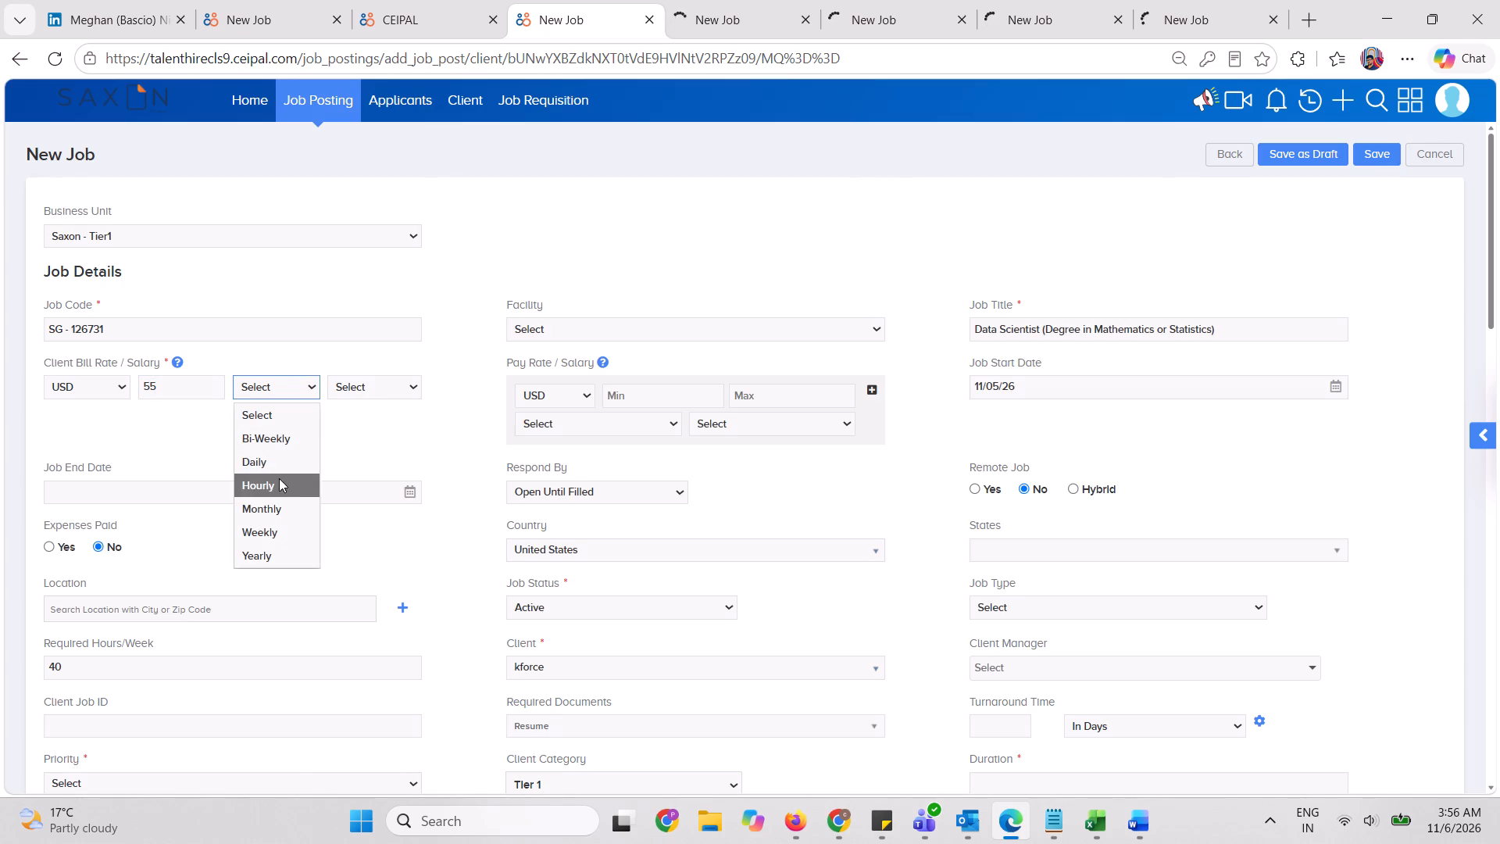
click(279, 478)
click(368, 386)
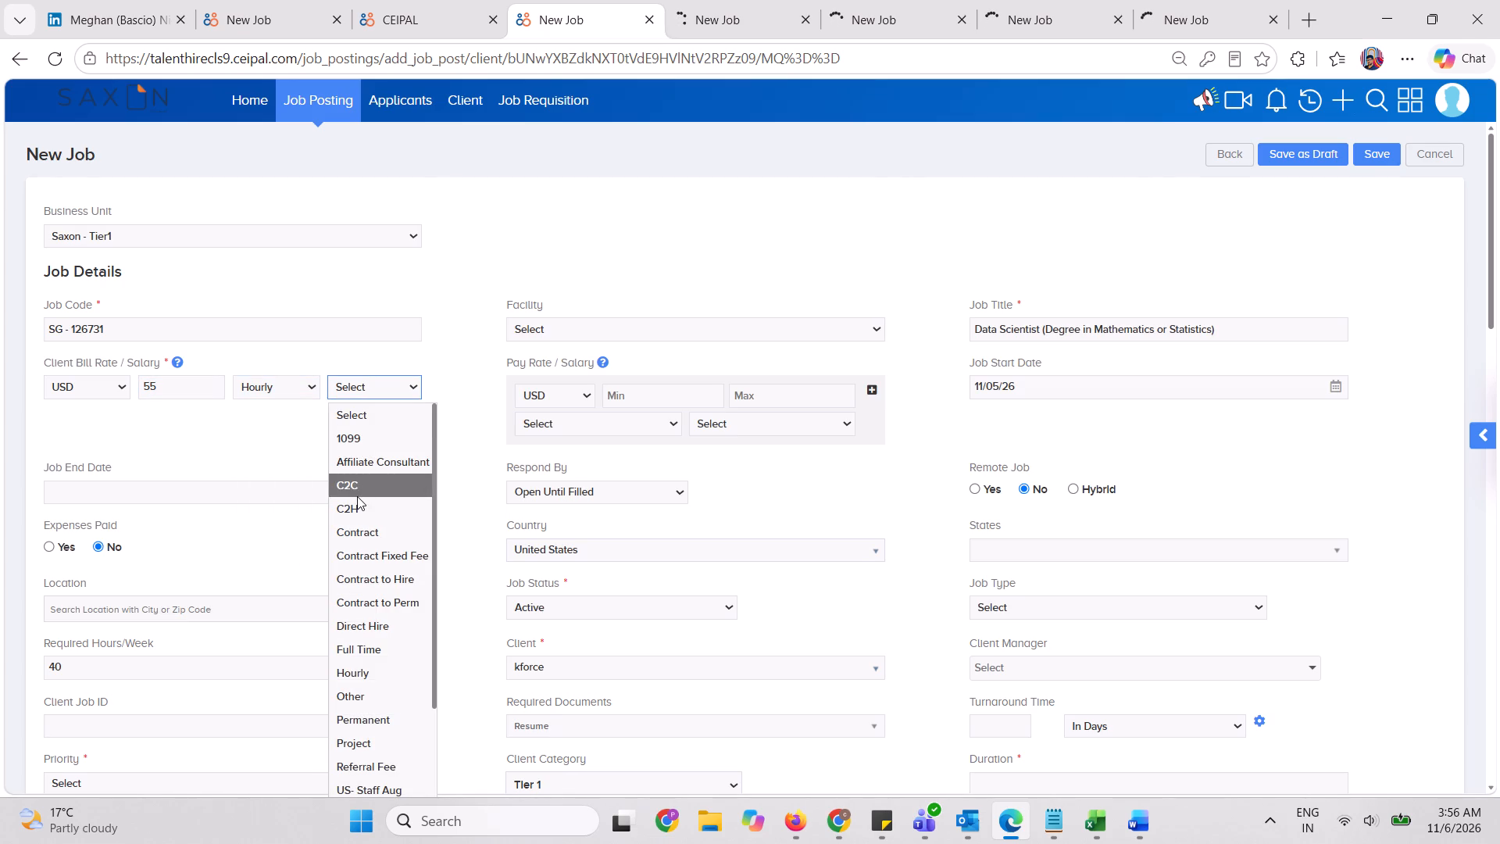
click(380, 531)
Set the job's duration to 12.
scroll(888, 506, down, 2)
click(995, 489)
click(1060, 556)
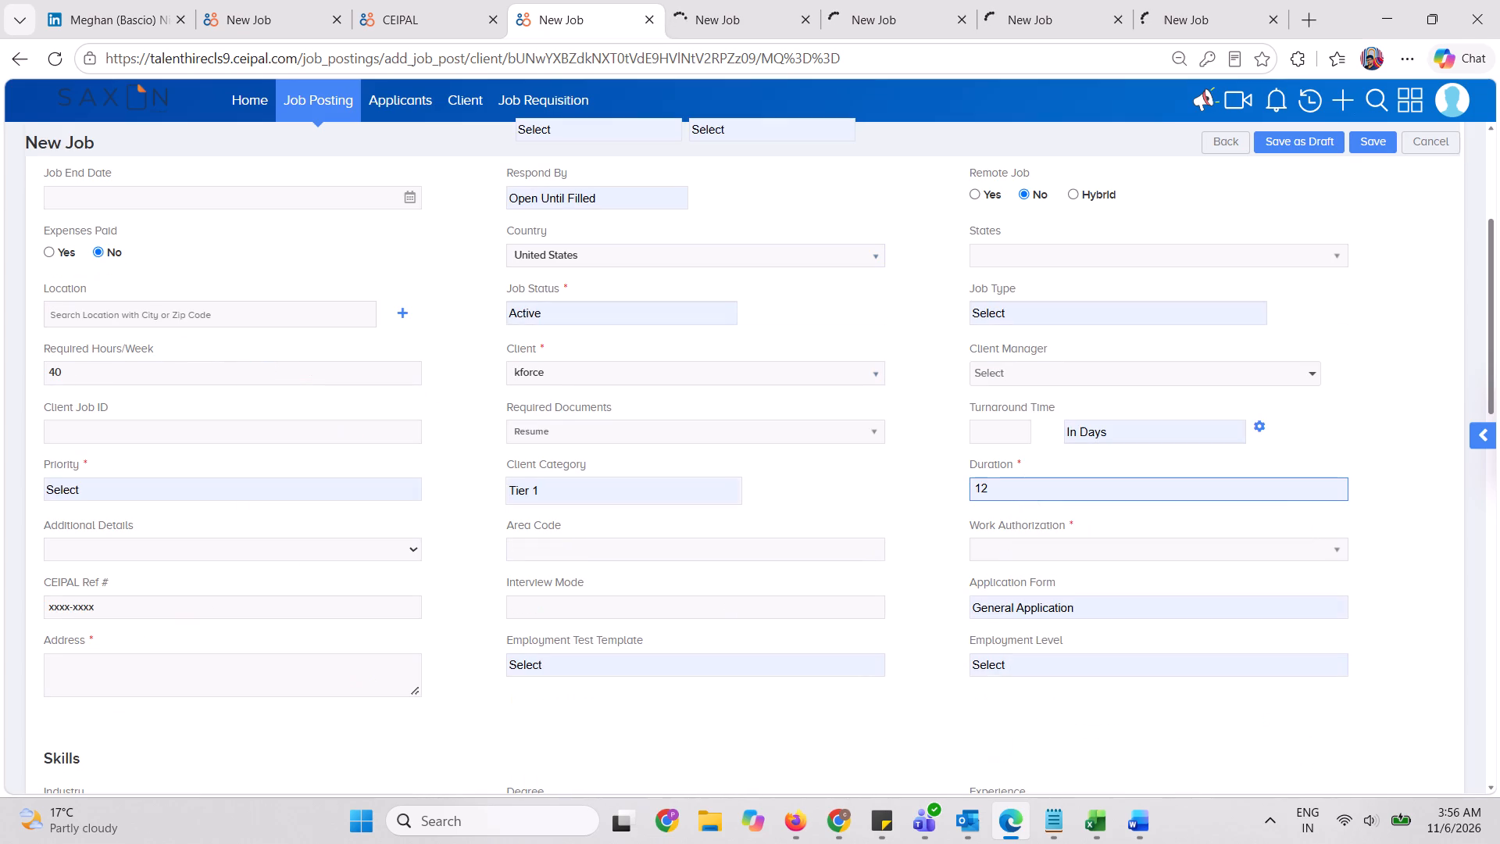
Find the work authorization options matching "citi" and select Citizen.
click(960, 545)
click(989, 545)
click(941, 531)
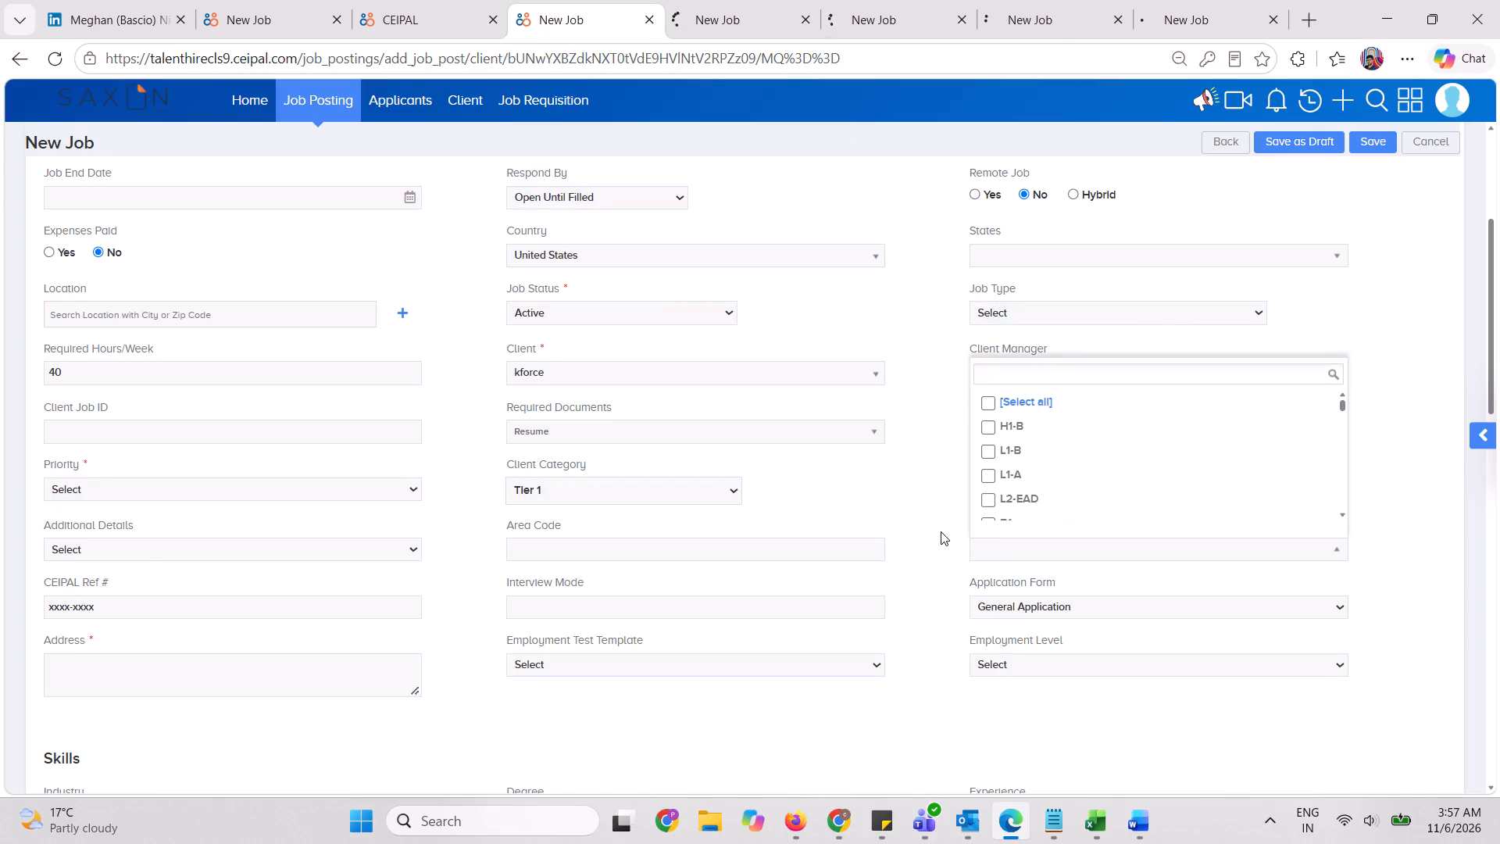
click(1023, 559)
text(citi)
click(991, 430)
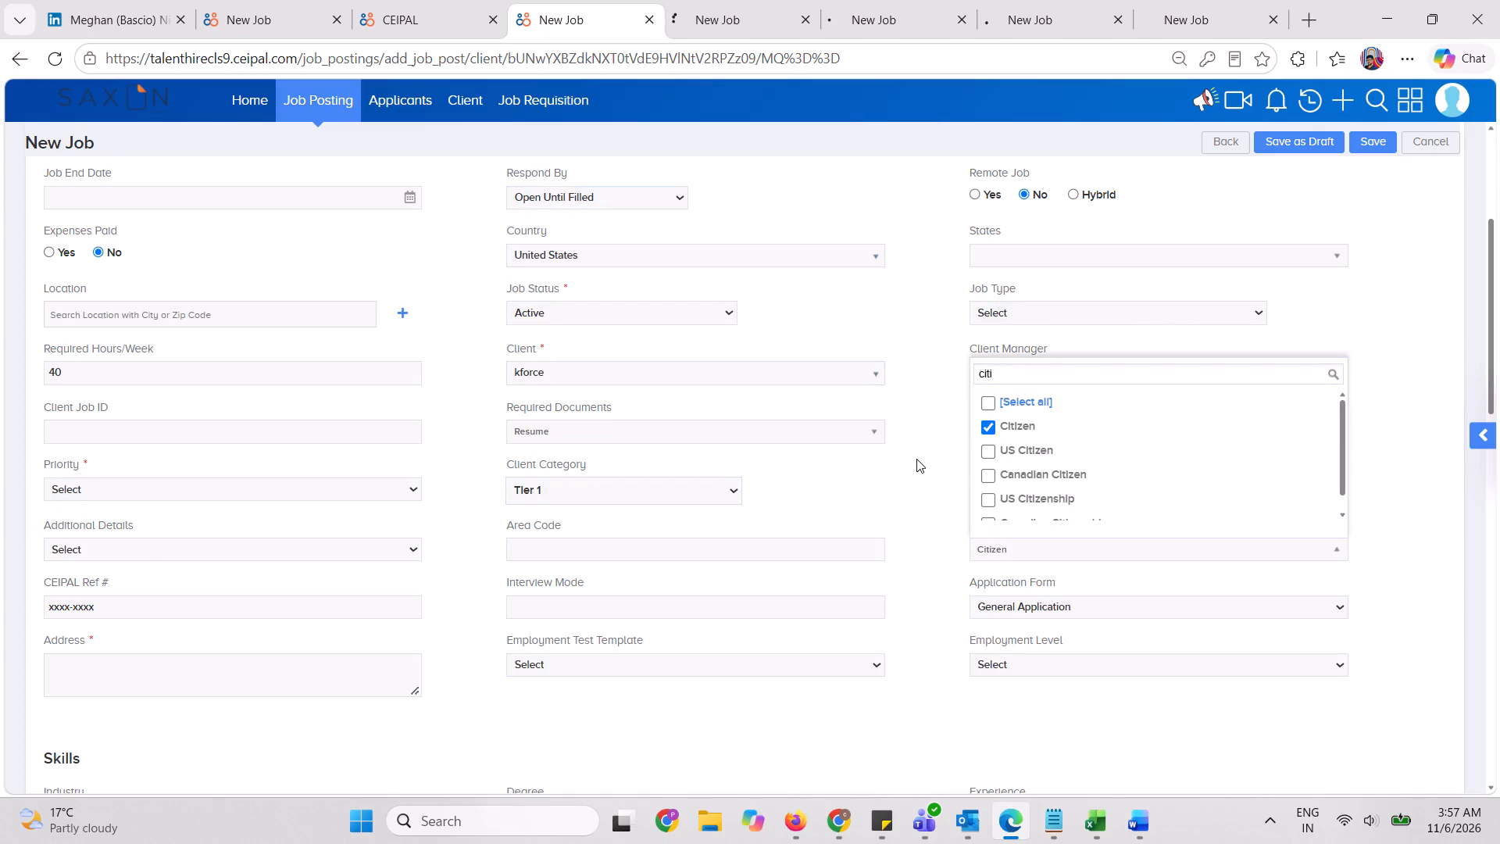
click(917, 459)
Fill the required job address with a single period as a placeholder.
scroll(363, 448, down, 1)
click(140, 551)
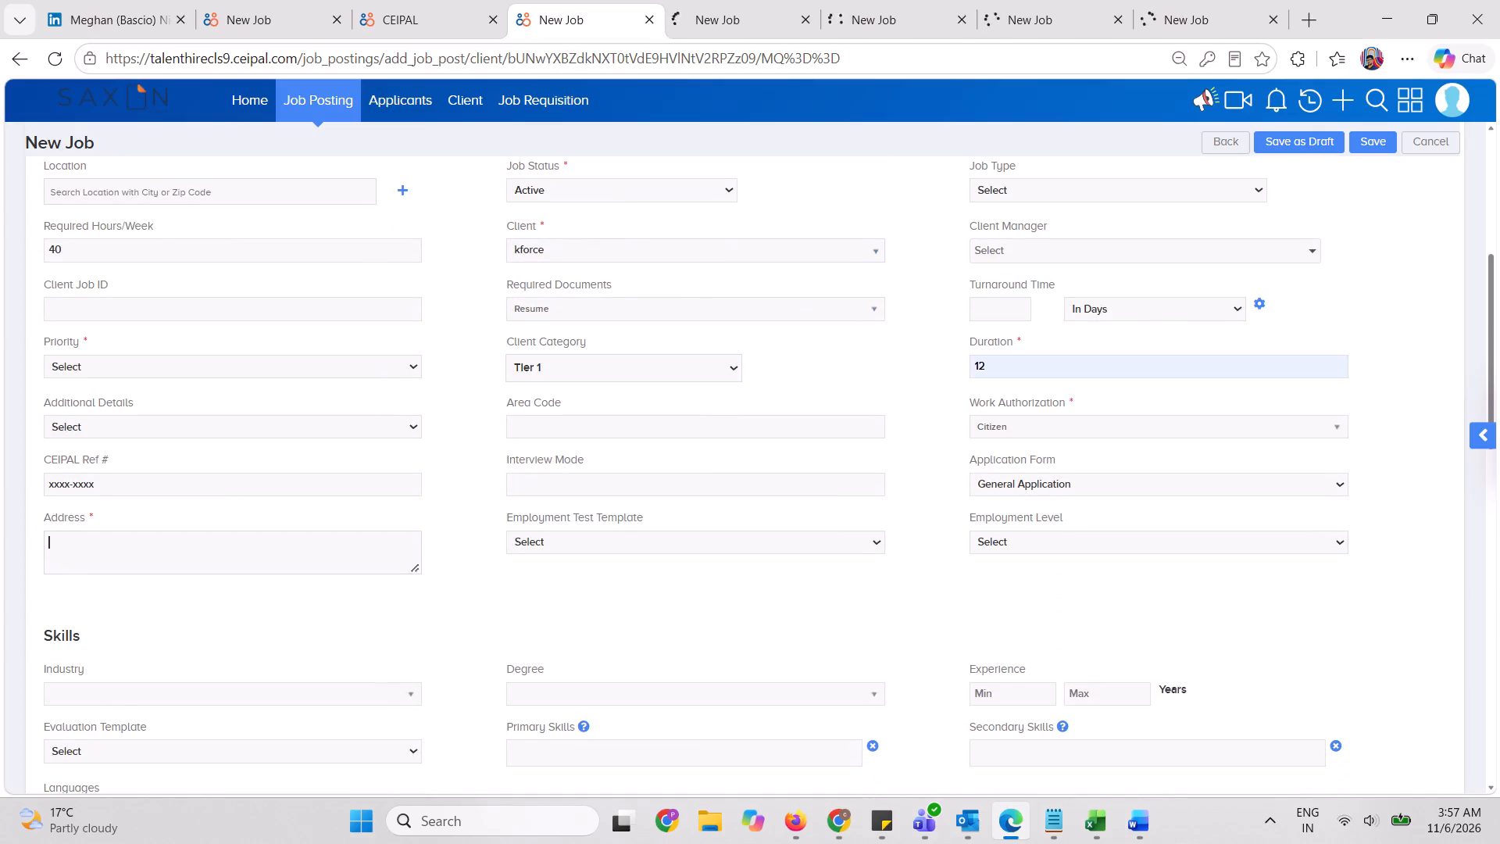
key(period)
click(902, 585)
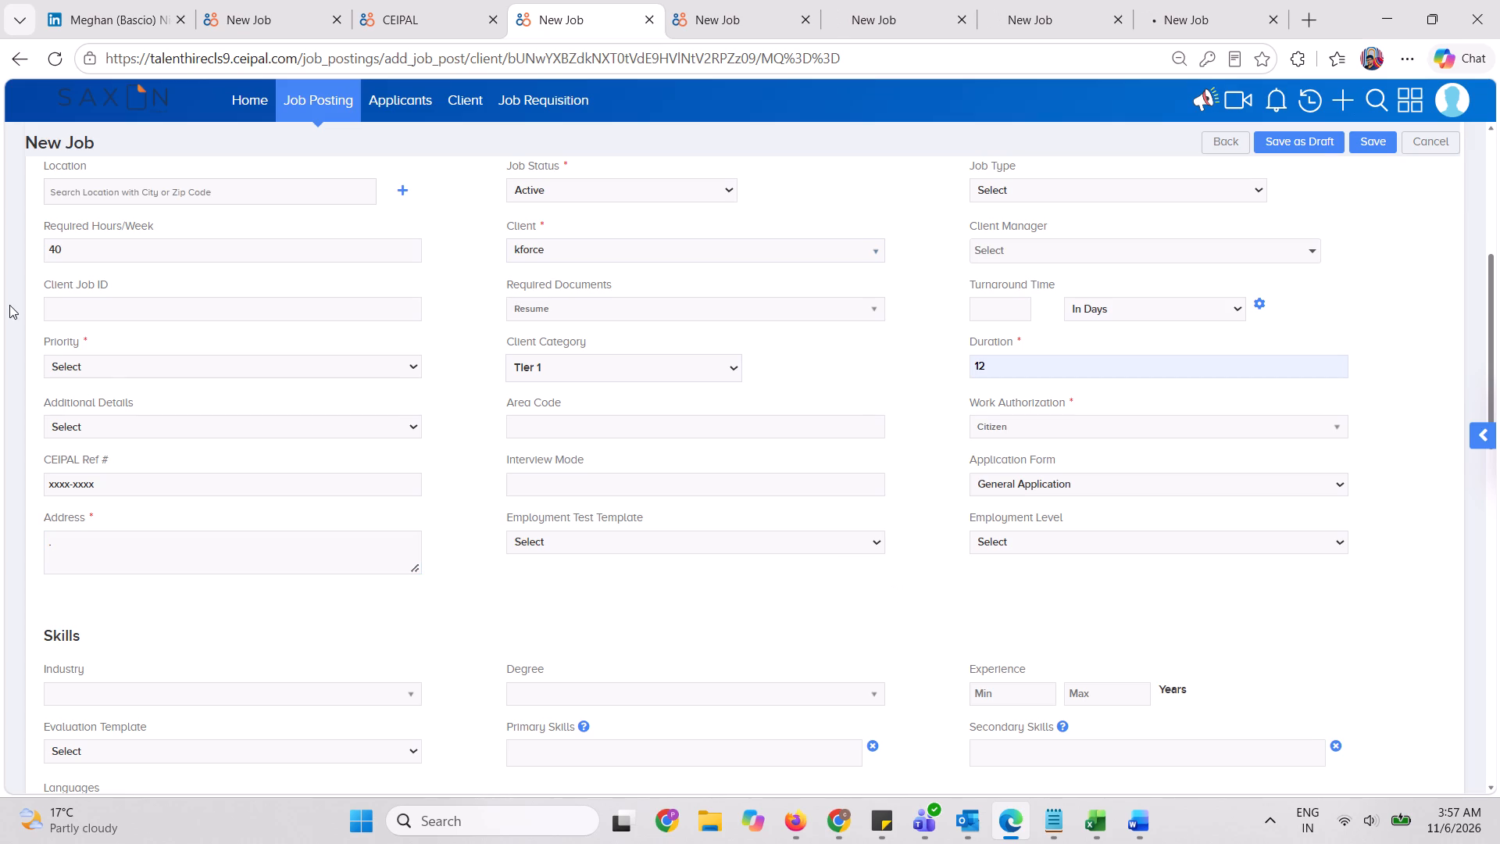
Set the job's priority to Tier 1.
click(139, 377)
click(152, 500)
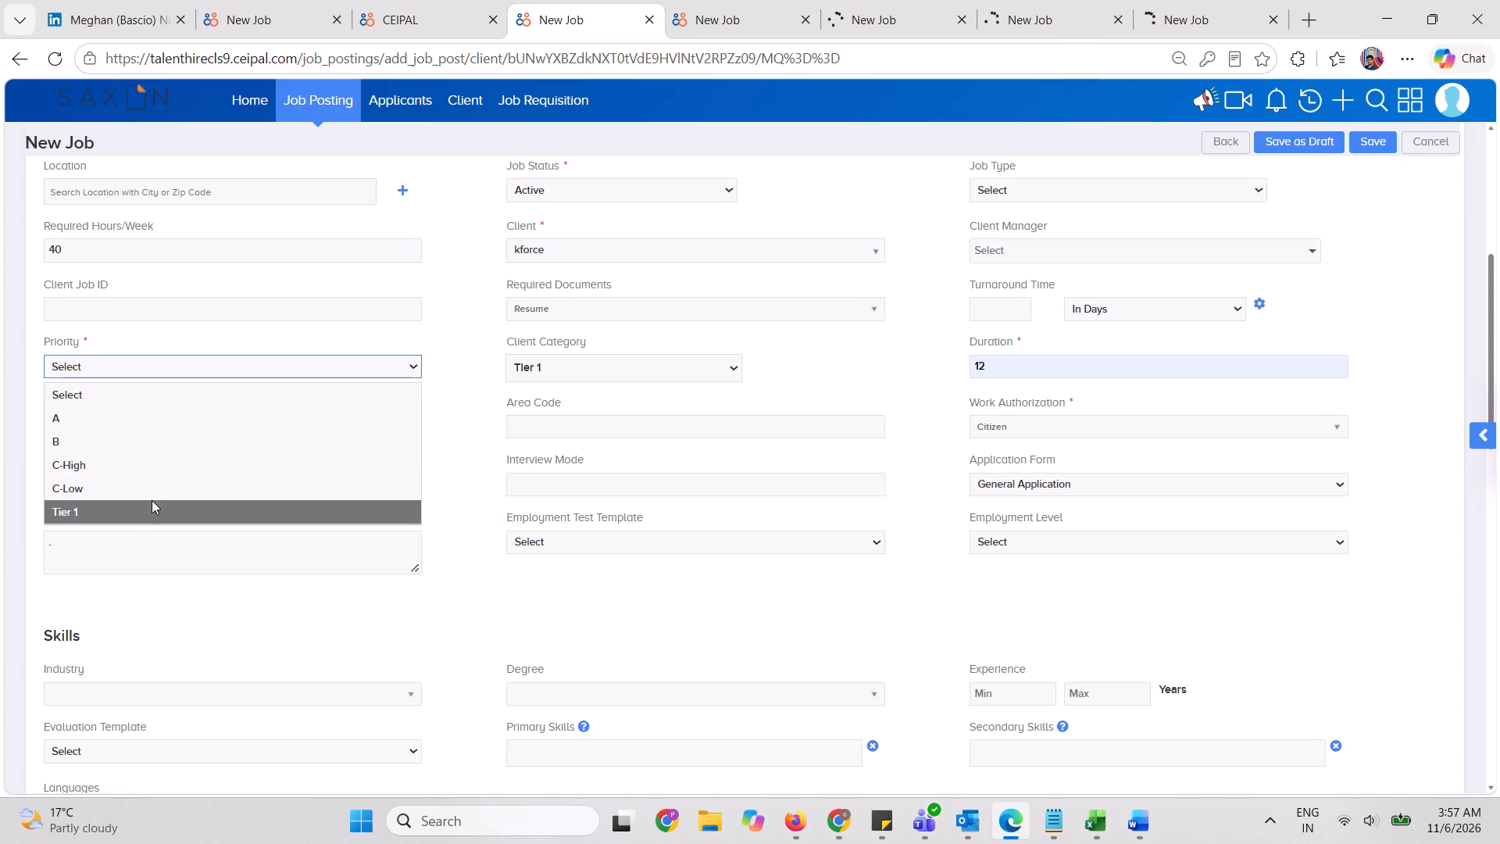
Select W-2 as the tax term in the job's organizational information.
scroll(625, 510, down, 3)
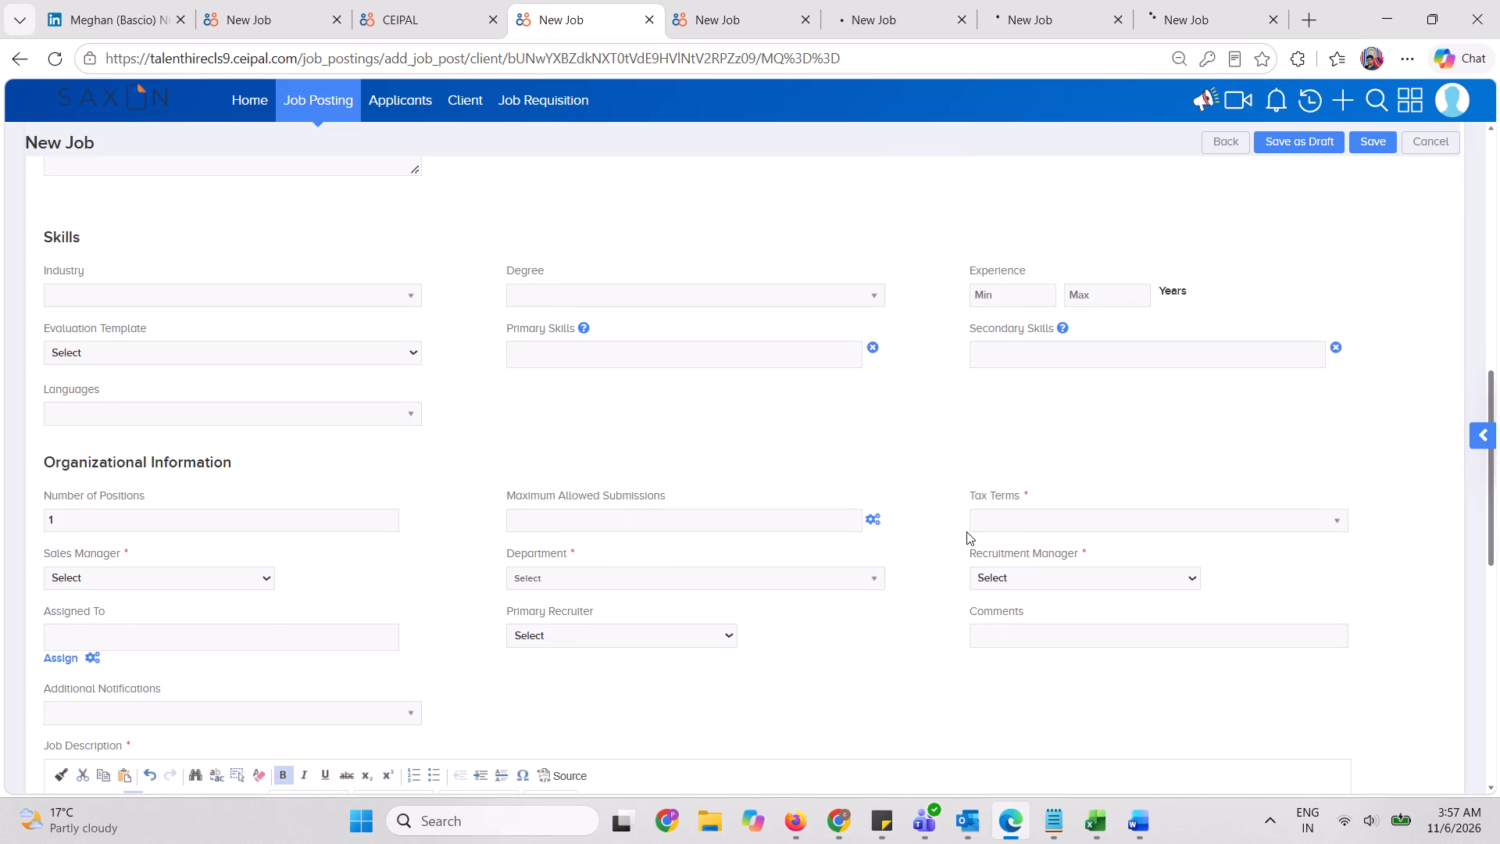
click(995, 519)
scroll(998, 474, down, 2)
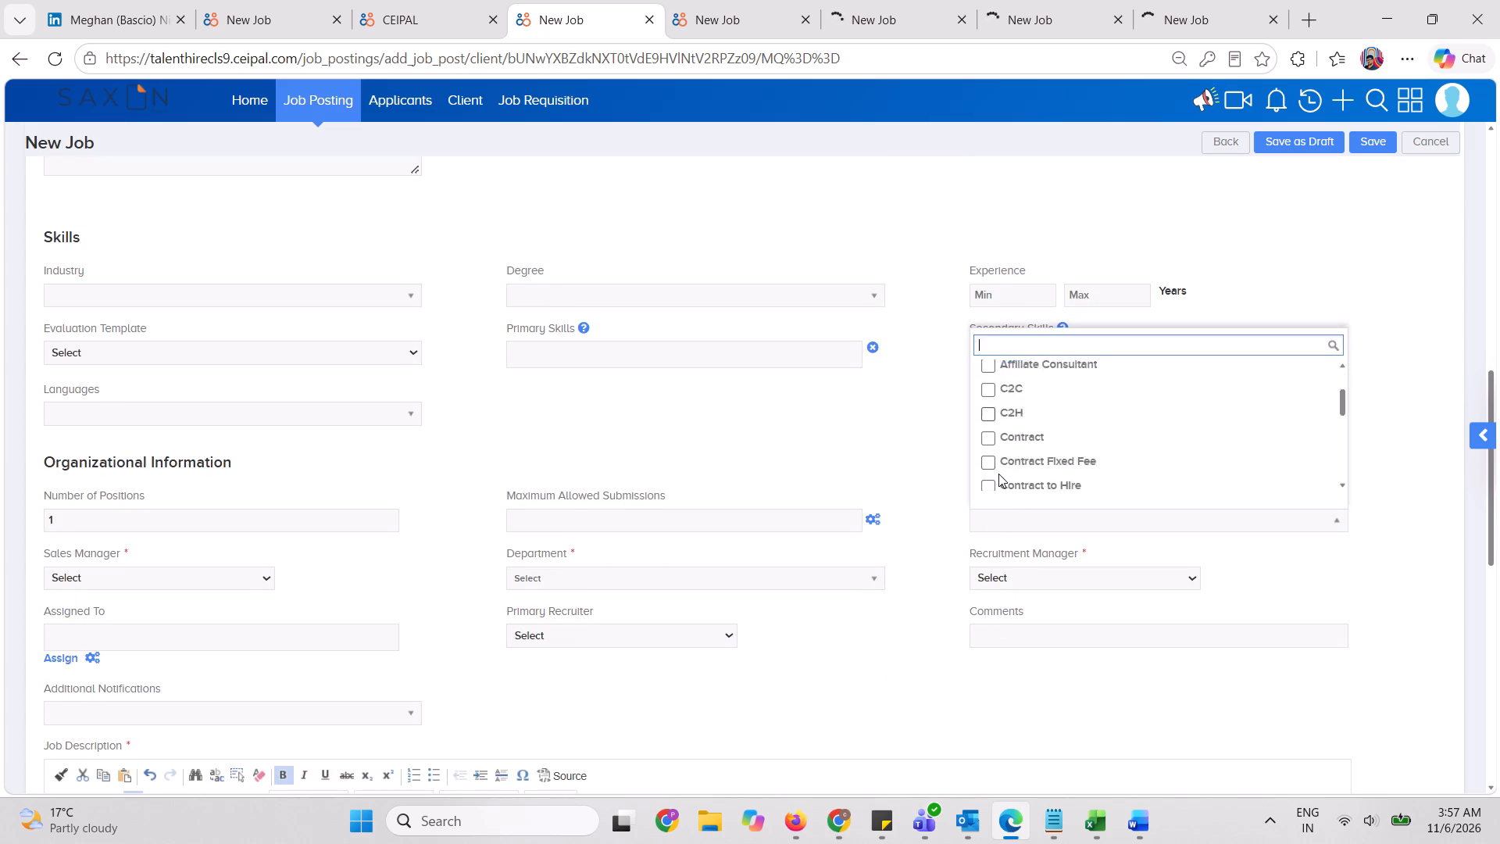
scroll(998, 474, down, 2)
click(987, 383)
click(920, 439)
Assign the recruitment manager whose name begins with H to the job.
scroll(920, 439, down, 1)
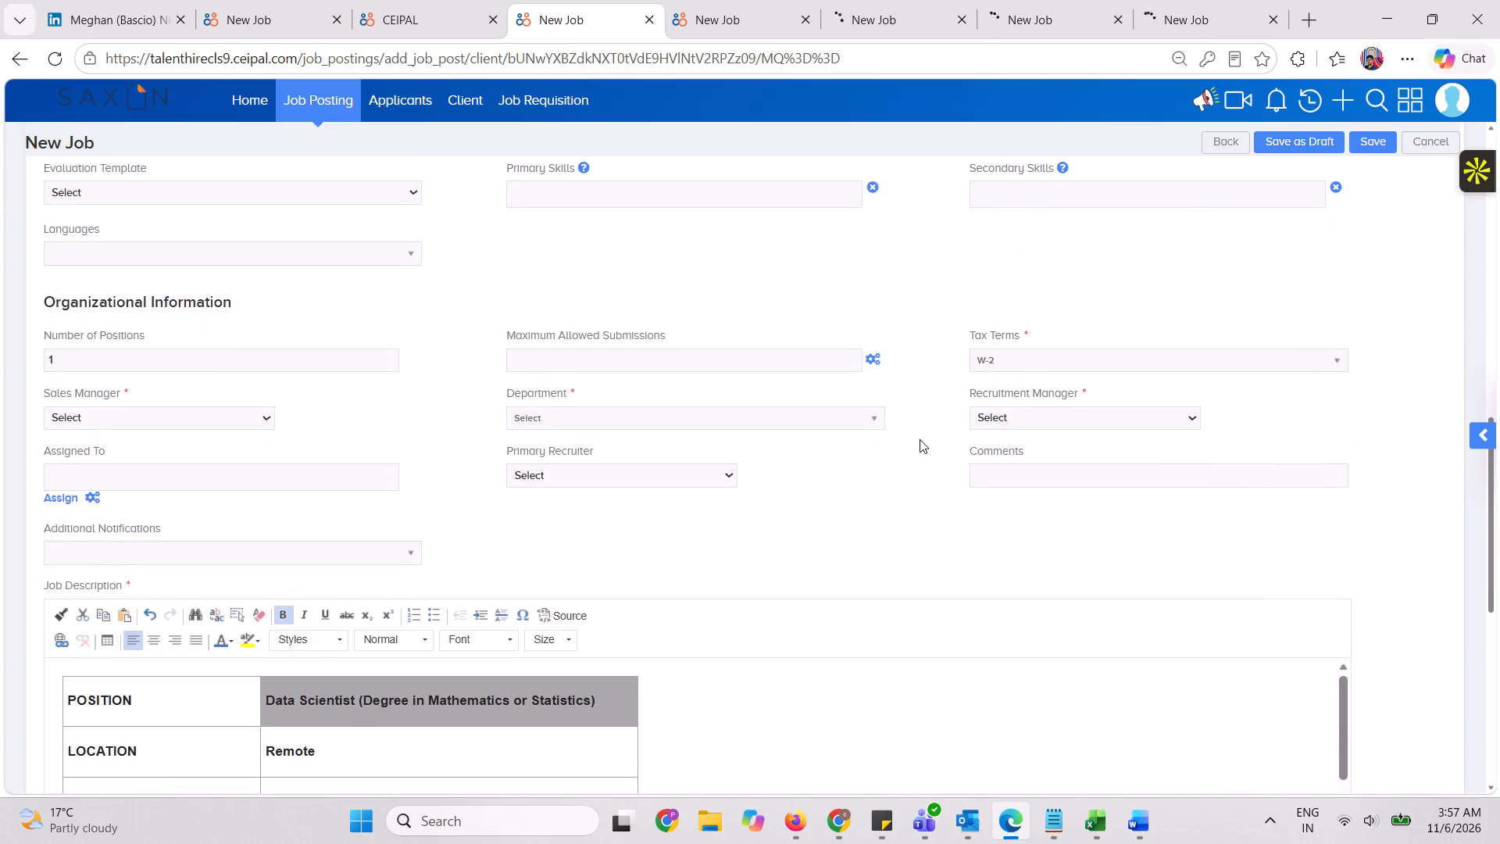
click(1045, 413)
key(h)
key(Return)
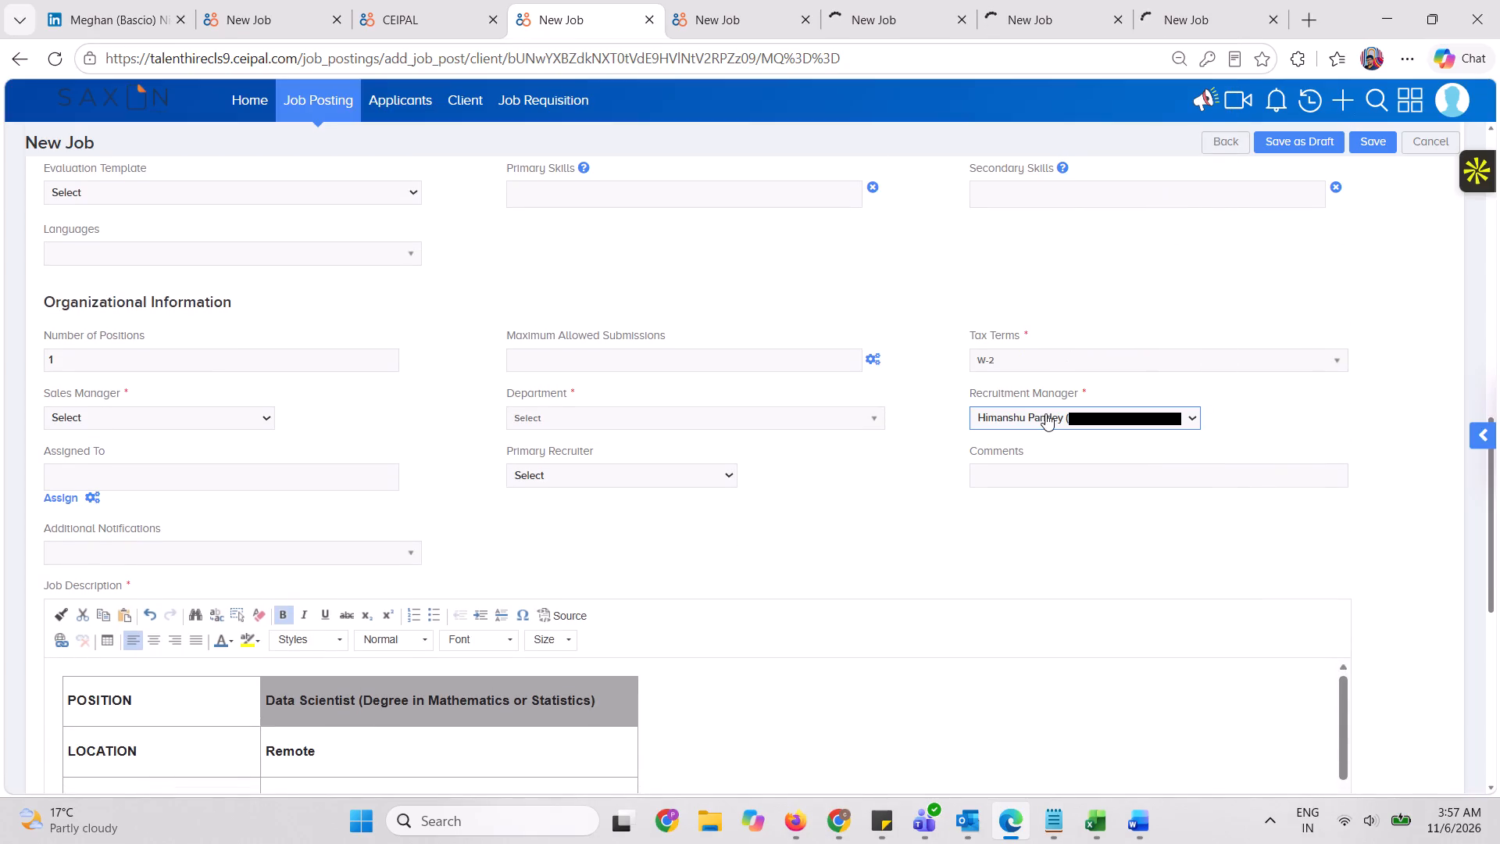
Set the job's department to Tier1 in the organizational information.
click(617, 417)
scroll(595, 478, down, 6)
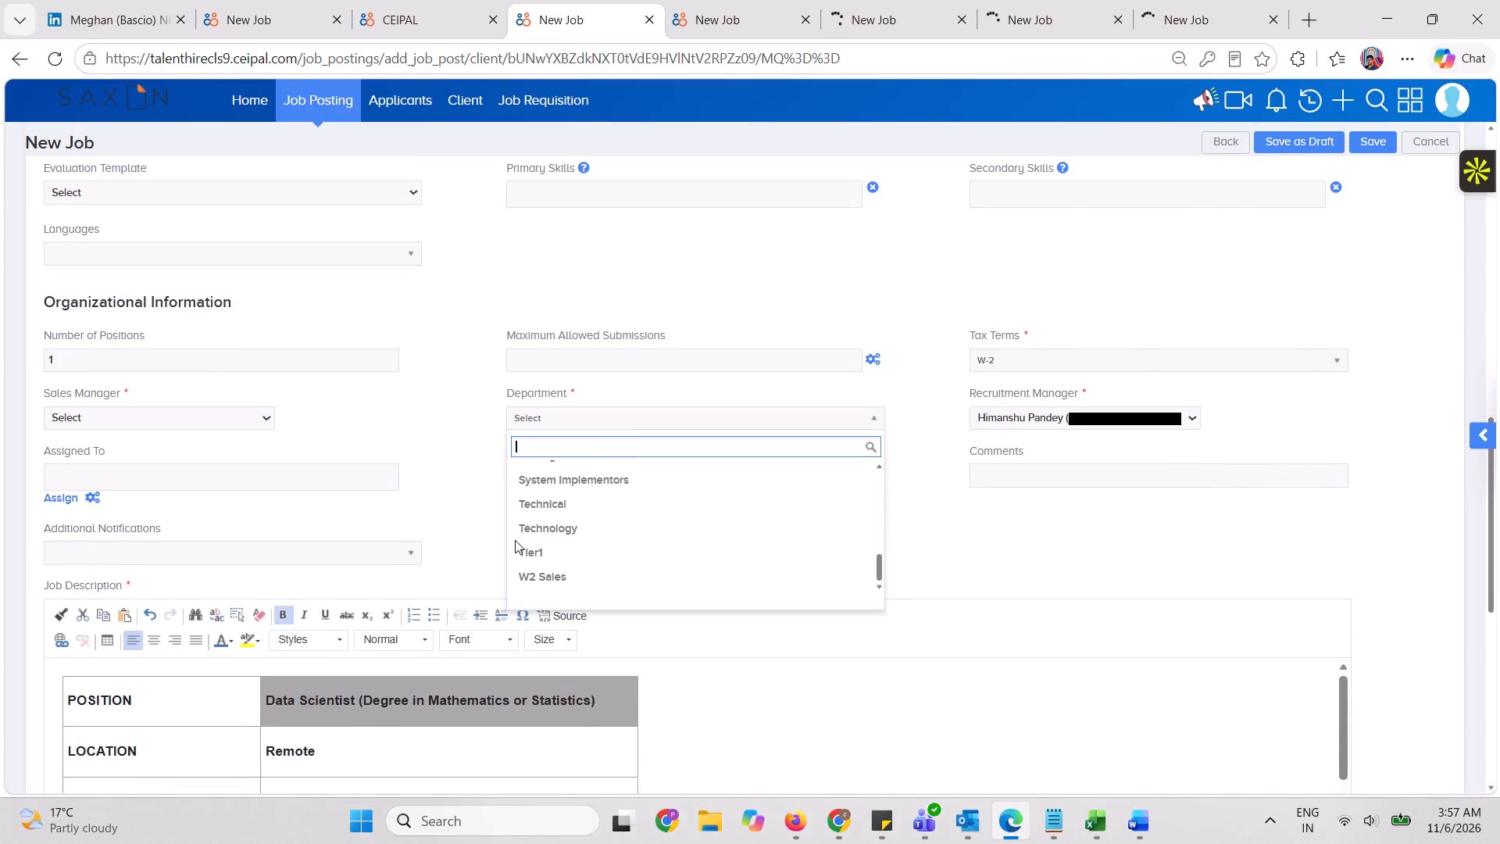
click(525, 551)
Set the sales manager to the same person as the recruitment manager, whose name begins with H.
click(131, 422)
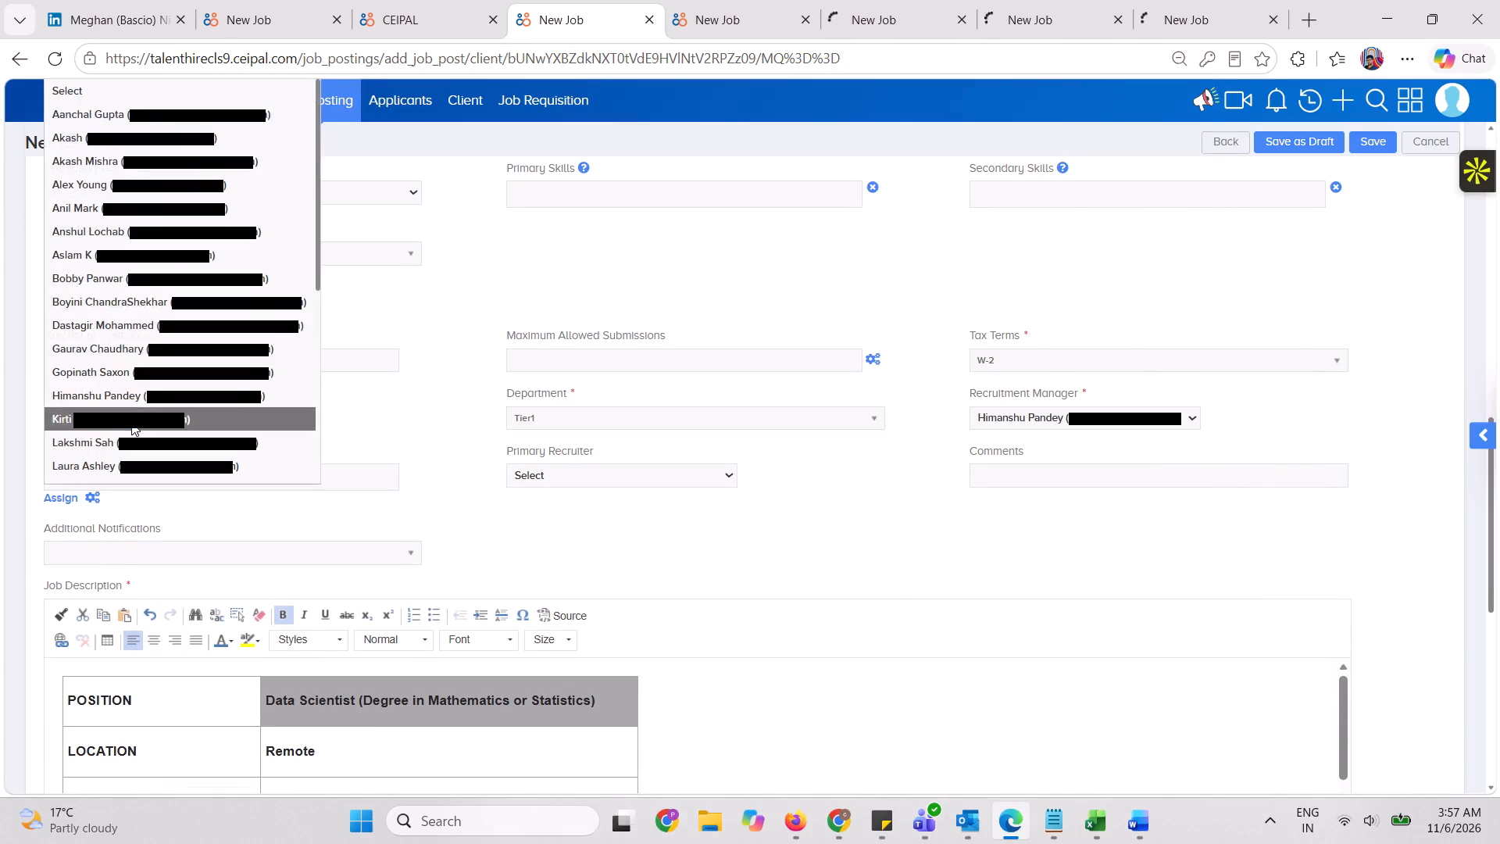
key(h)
key(Return)
Start the team member assignment by selecting Abhishek from all users and Ayush from a search for "ayu".
click(49, 506)
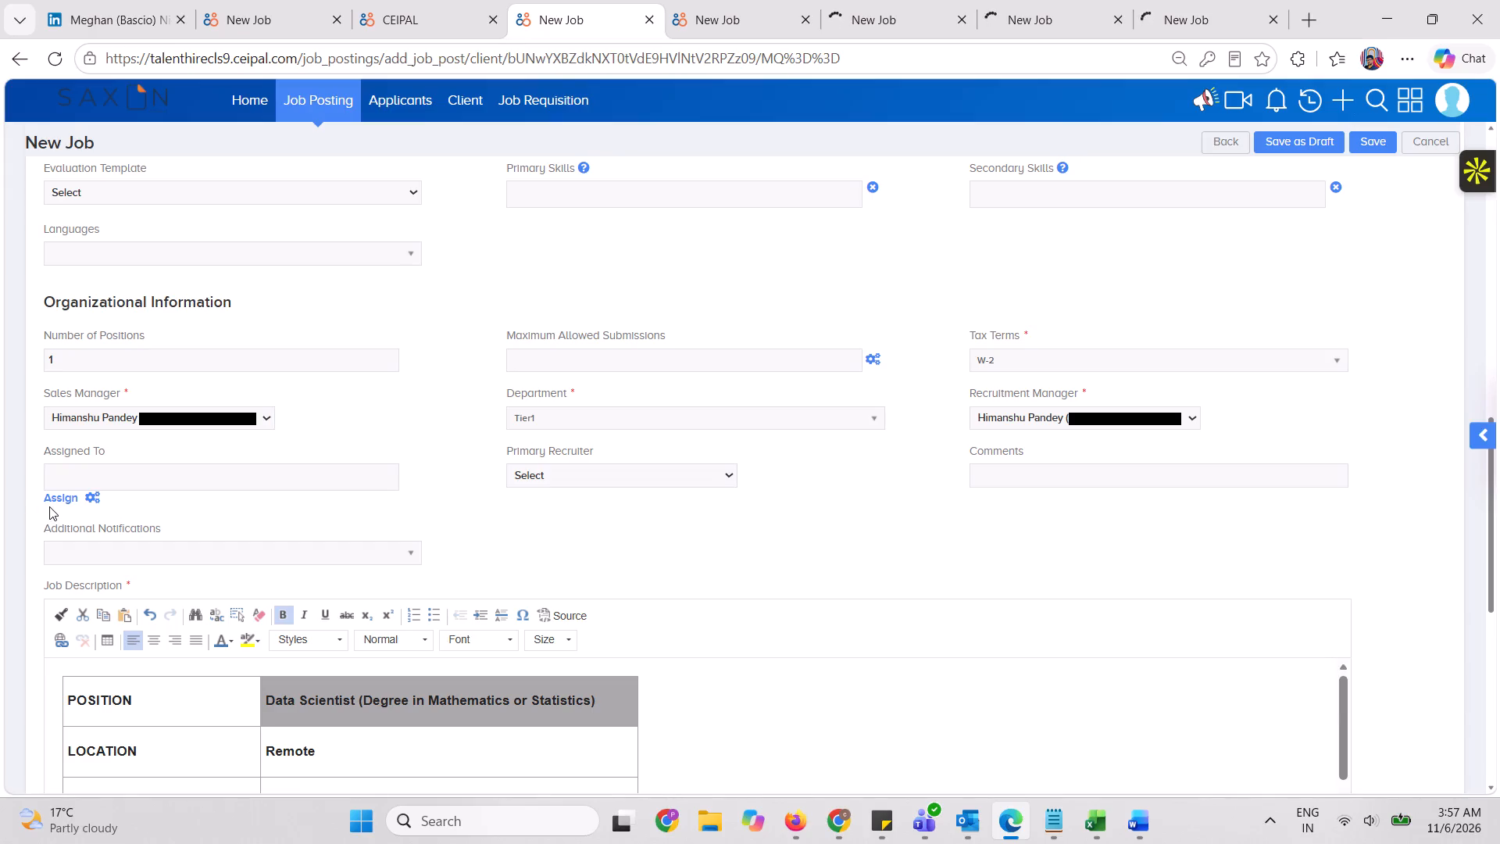
click(53, 496)
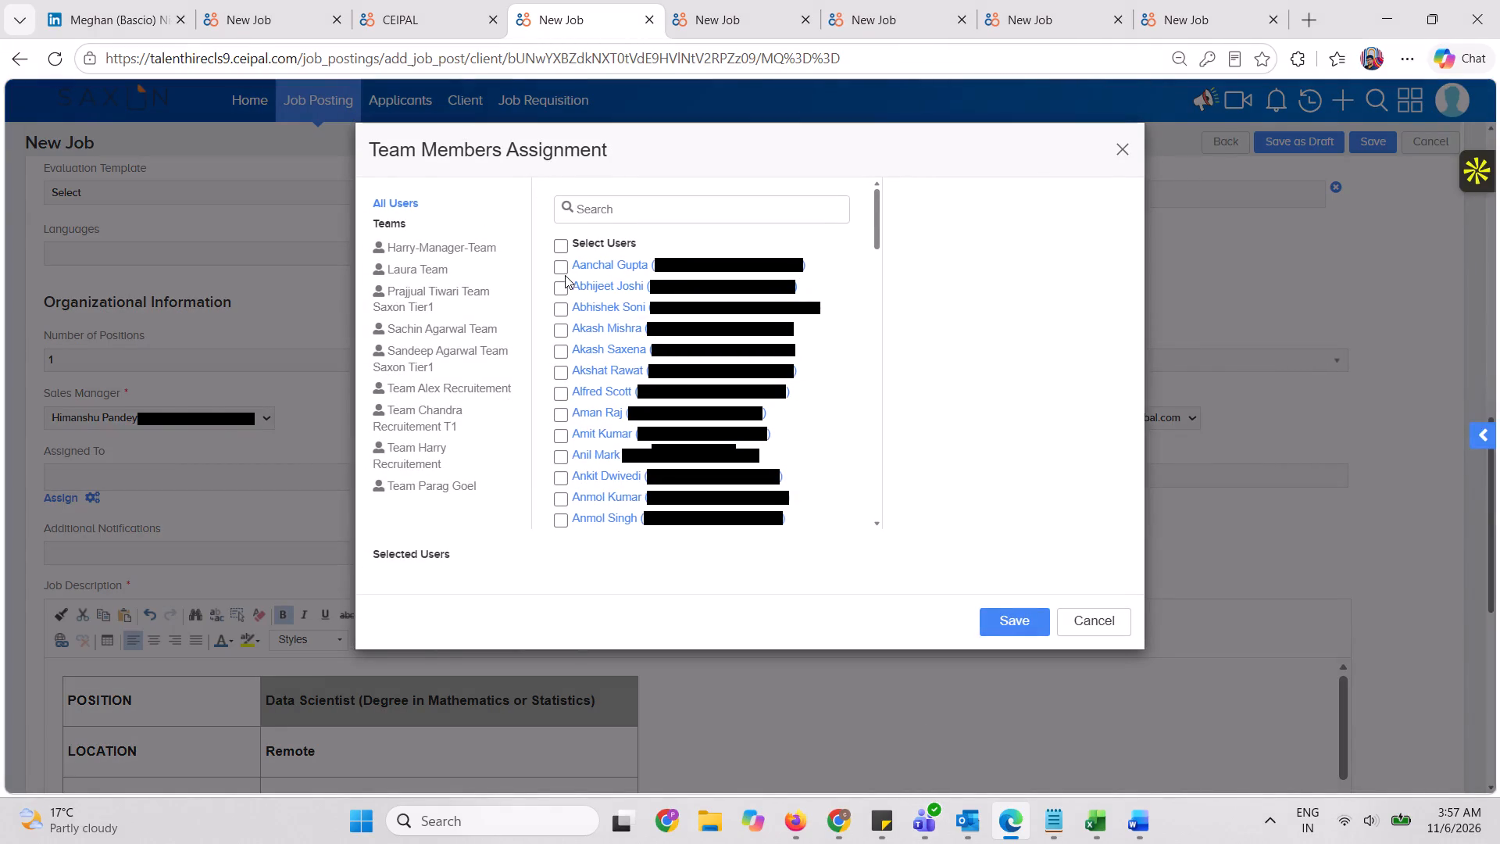
click(566, 308)
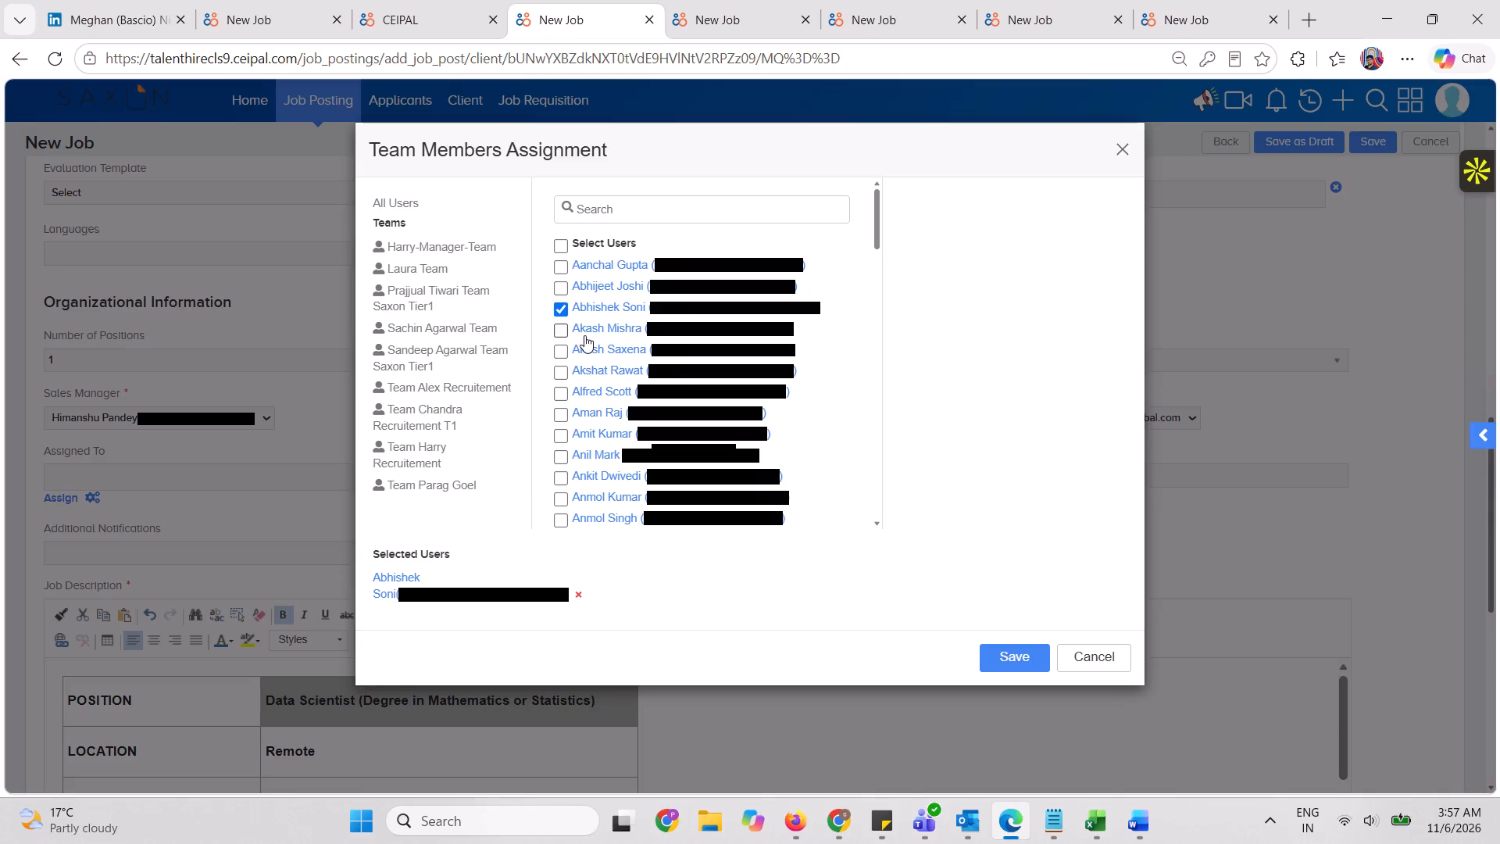
click(632, 208)
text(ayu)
click(574, 263)
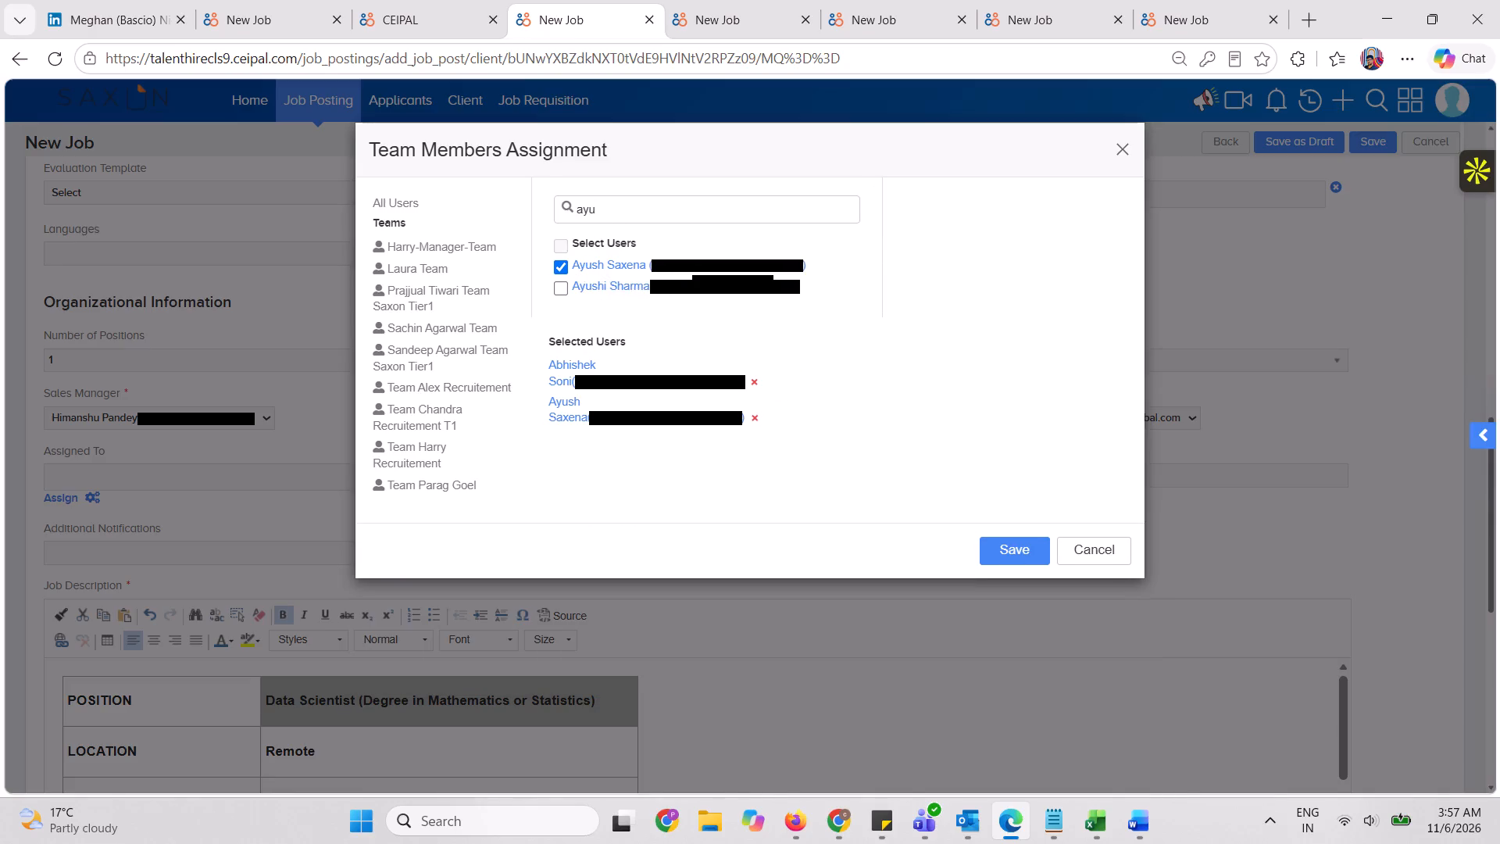
Replace the user search with "char", add Charan to the selected users and save the team assignment.
click(611, 215)
key(BackSpace)
key(BackSpace)
key(BackSpace)
key(BackSpace)
key(BackSpace)
key(BackSpace)
key(BackSpace)
key(BackSpace)
key(BackSpace)
key(BackSpace)
key(BackSpace)
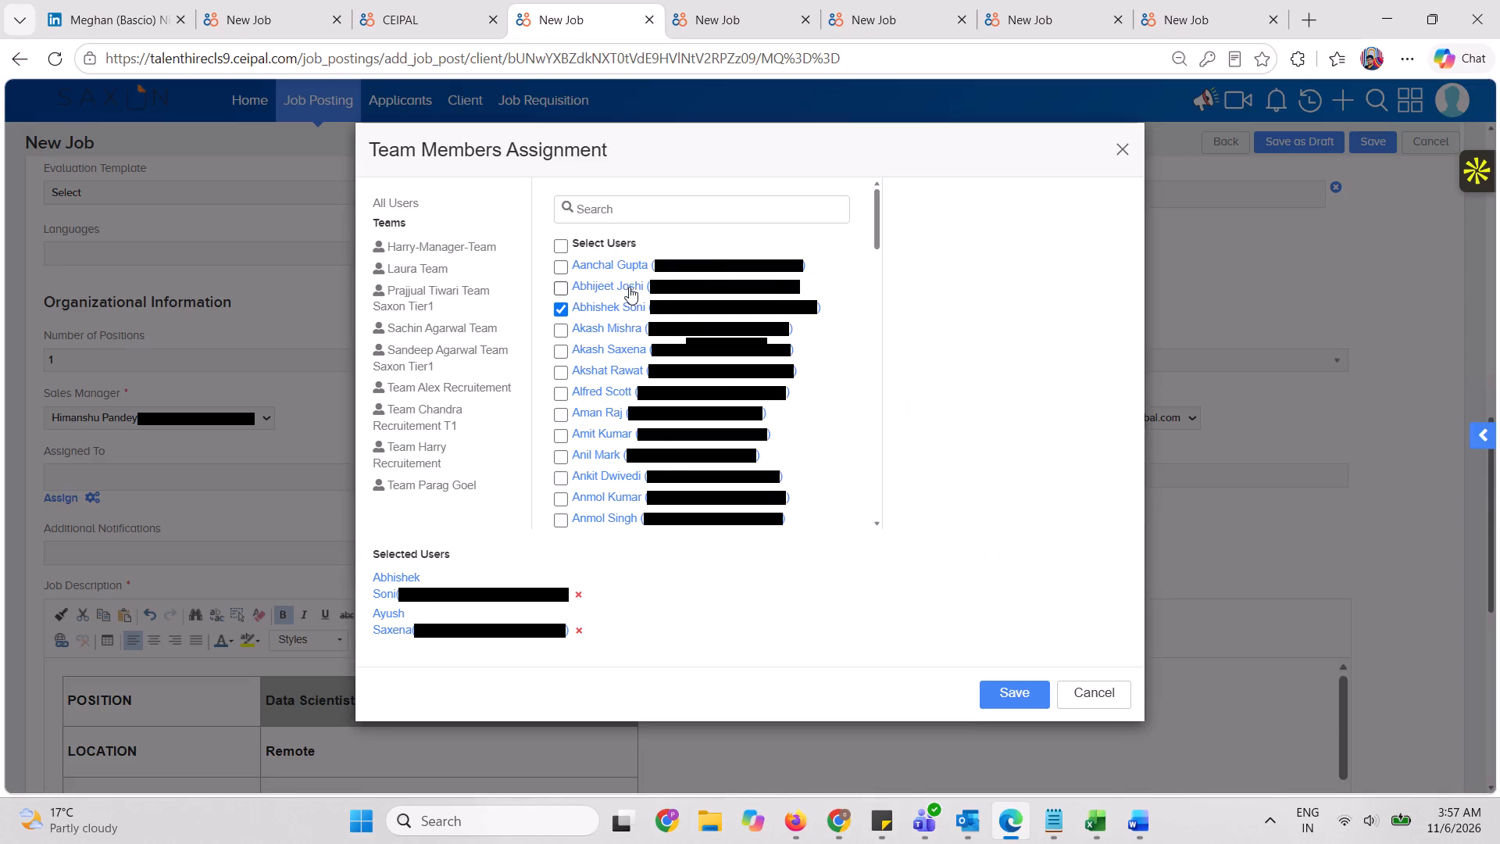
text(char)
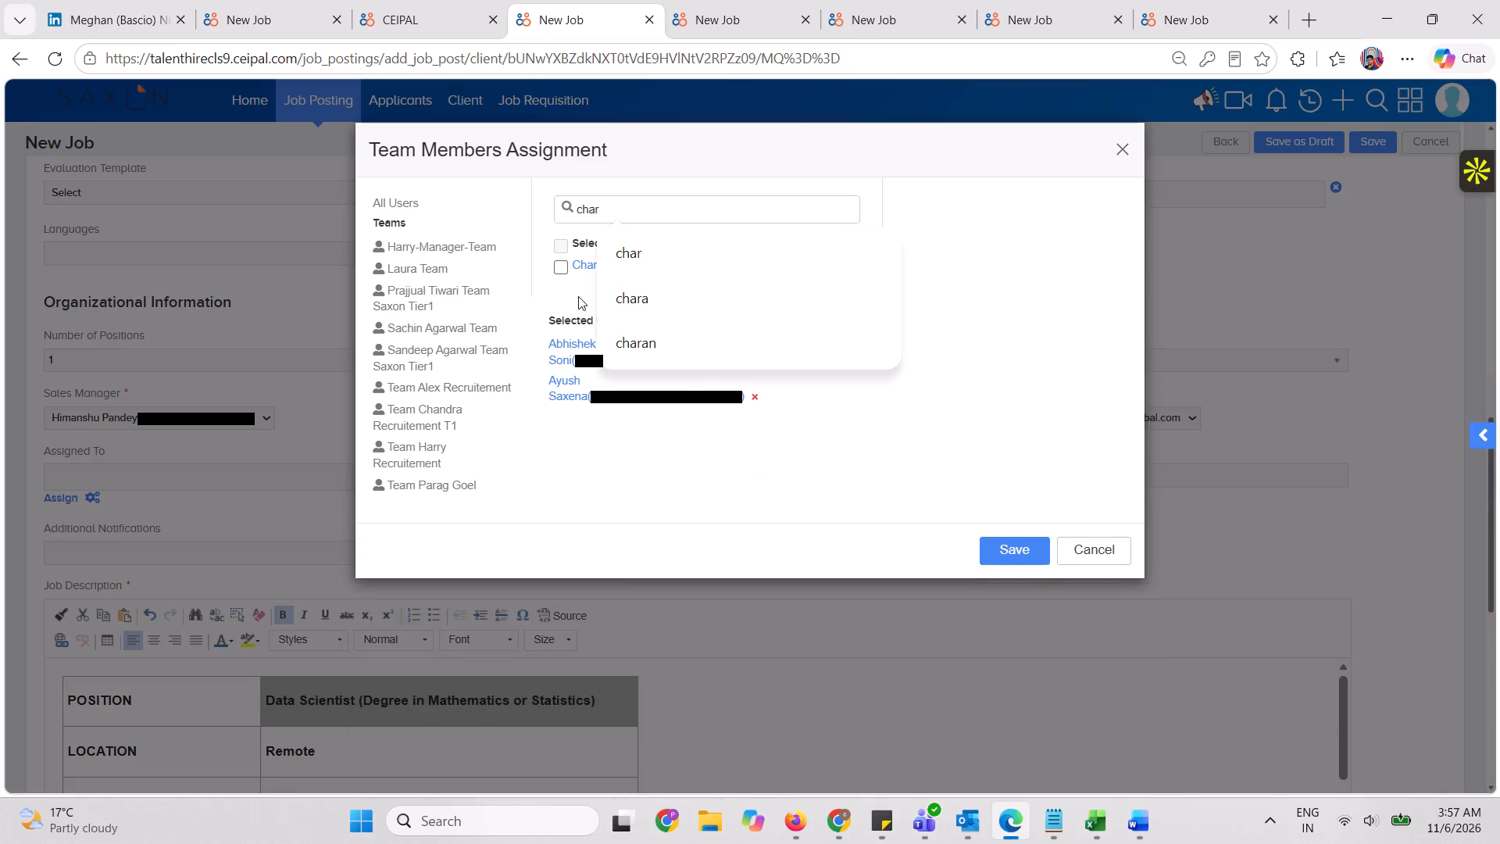
click(564, 275)
click(555, 266)
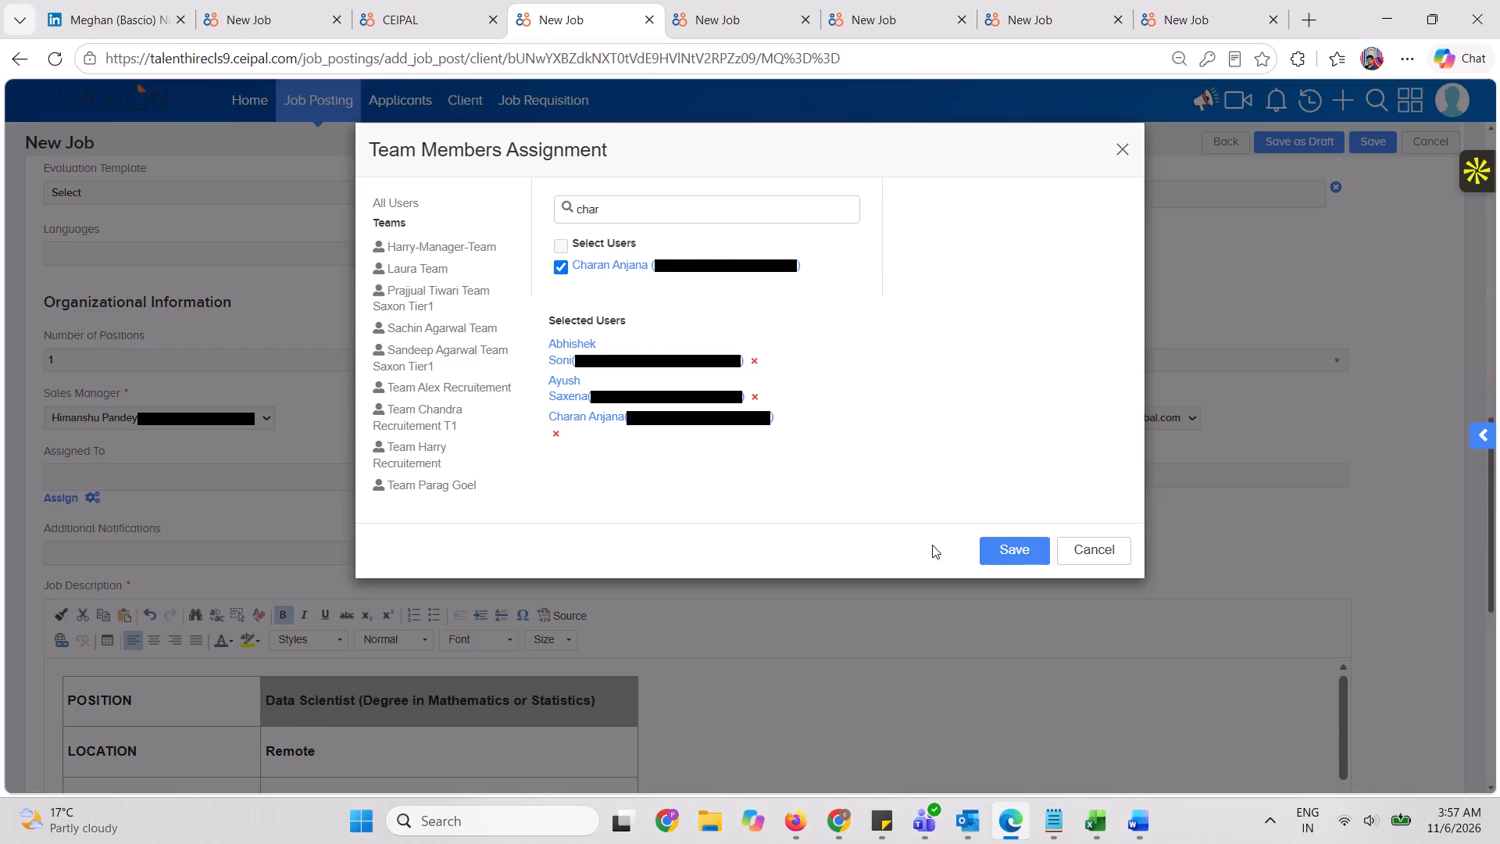
click(1041, 550)
Save the completed new job posting.
click(1355, 145)
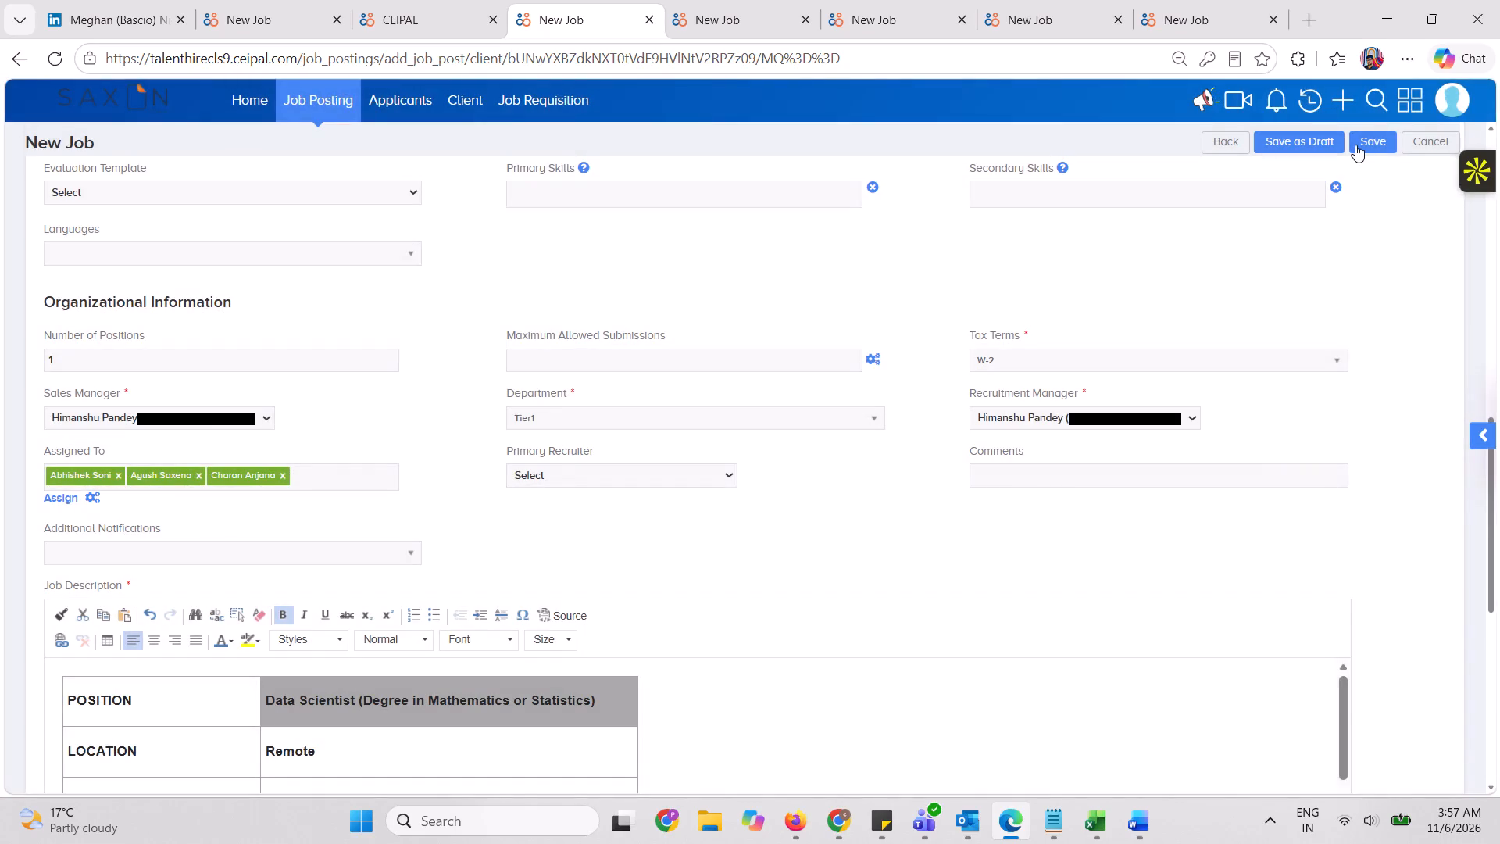
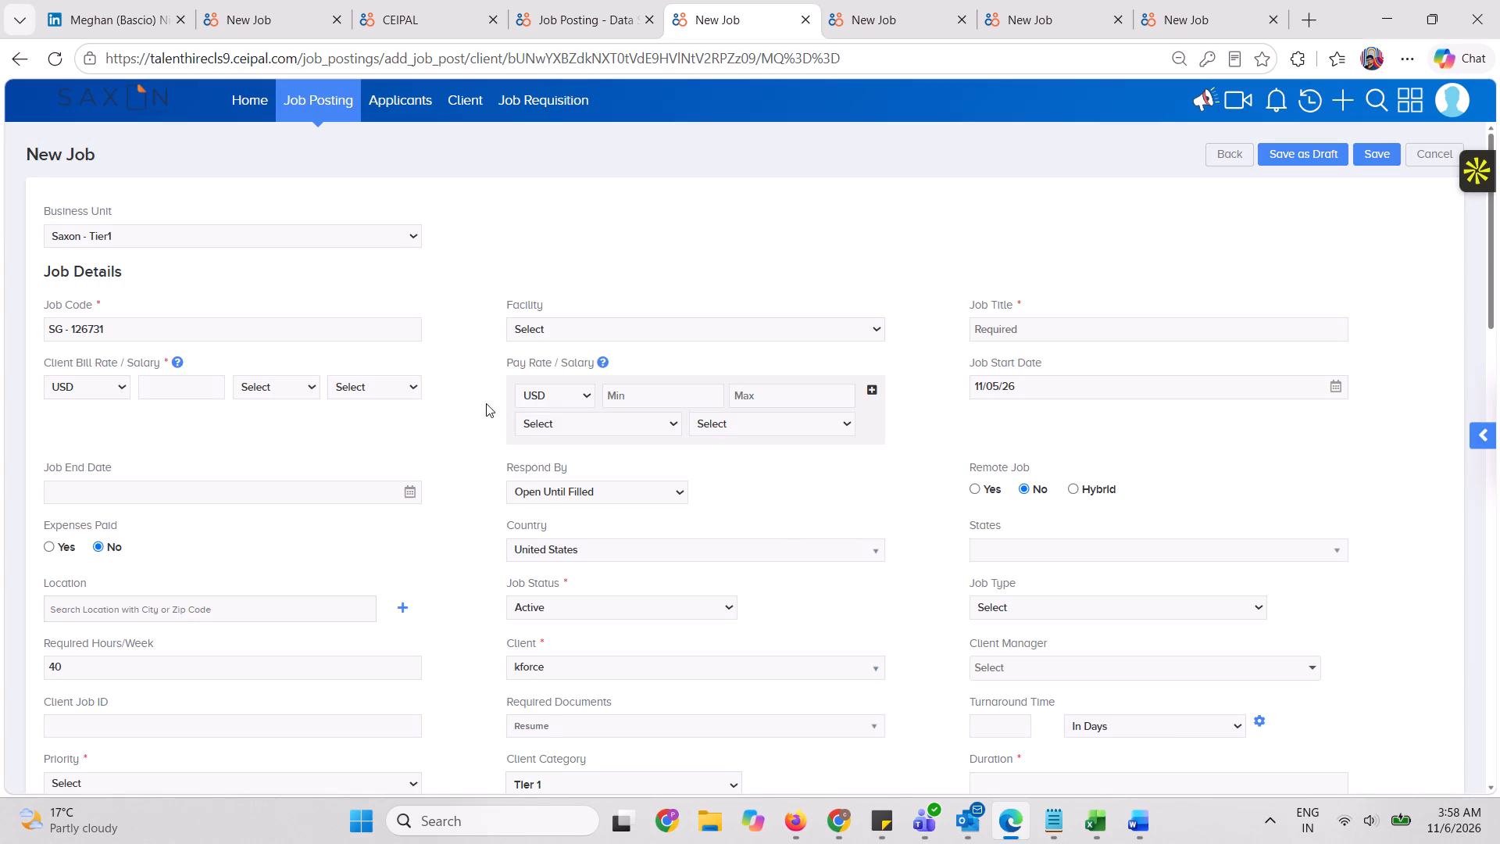
Paste the copied job details table into the new posting's job description.
scroll(368, 473, down, 9)
click(330, 255)
key(ctrl+v)
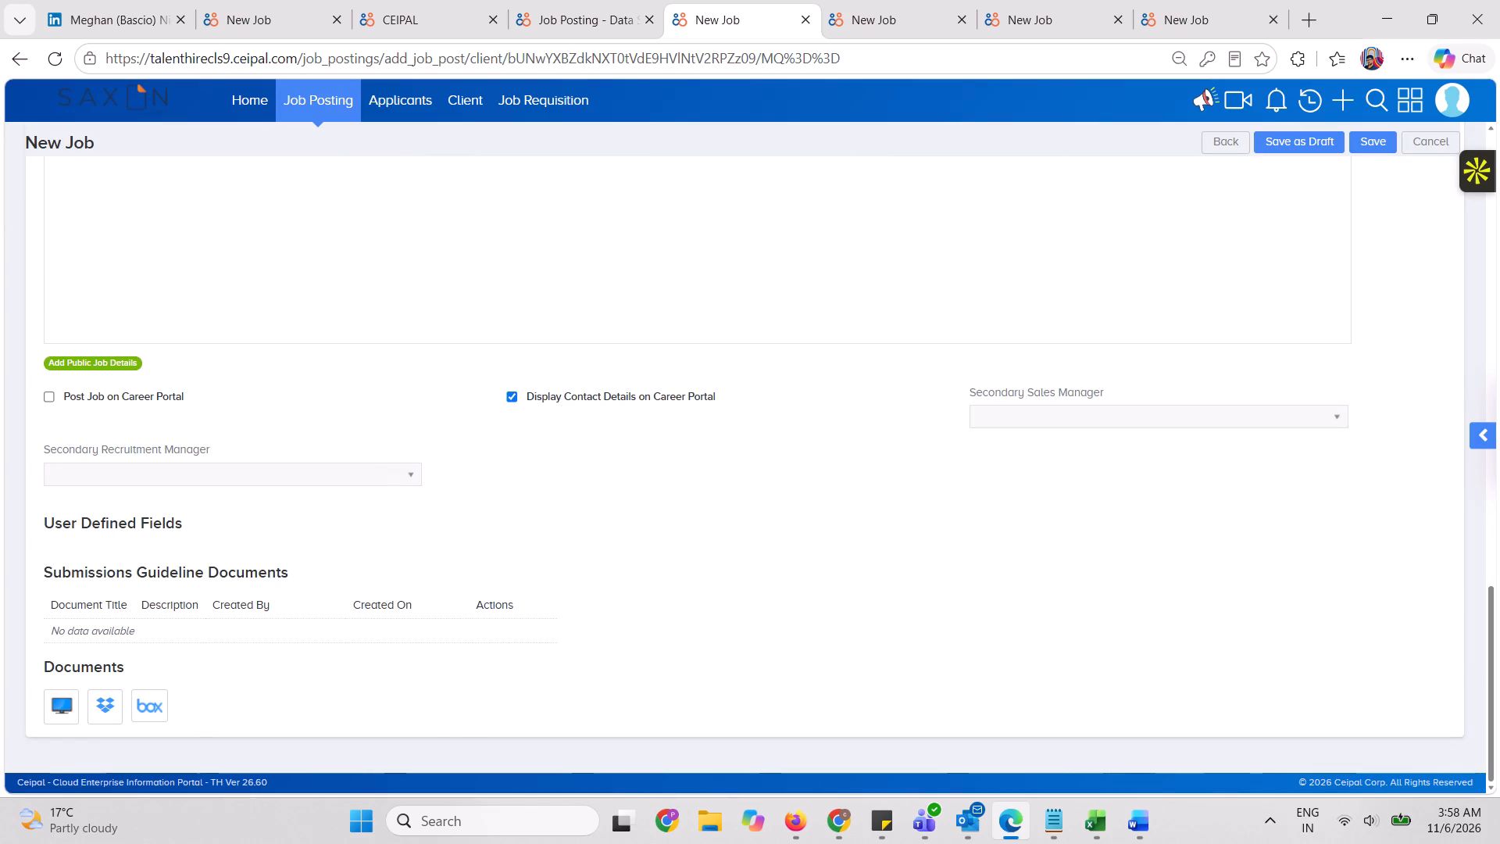
Delete the C2C PAY RATE row from the table in the job description.
scroll(330, 255, up, 5)
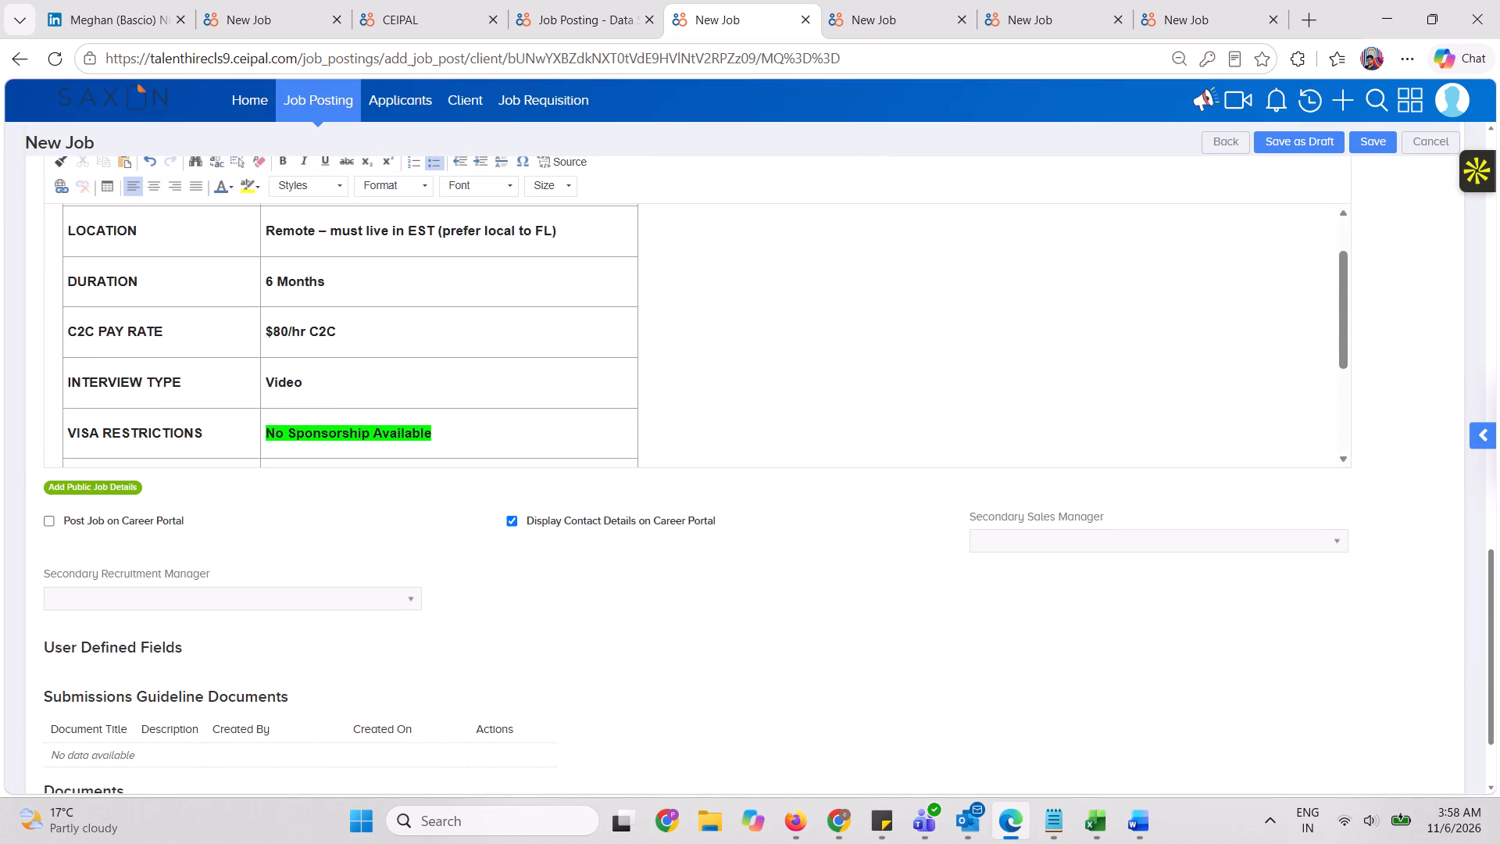
scroll(330, 255, up, 3)
drag(400, 504, 198, 527)
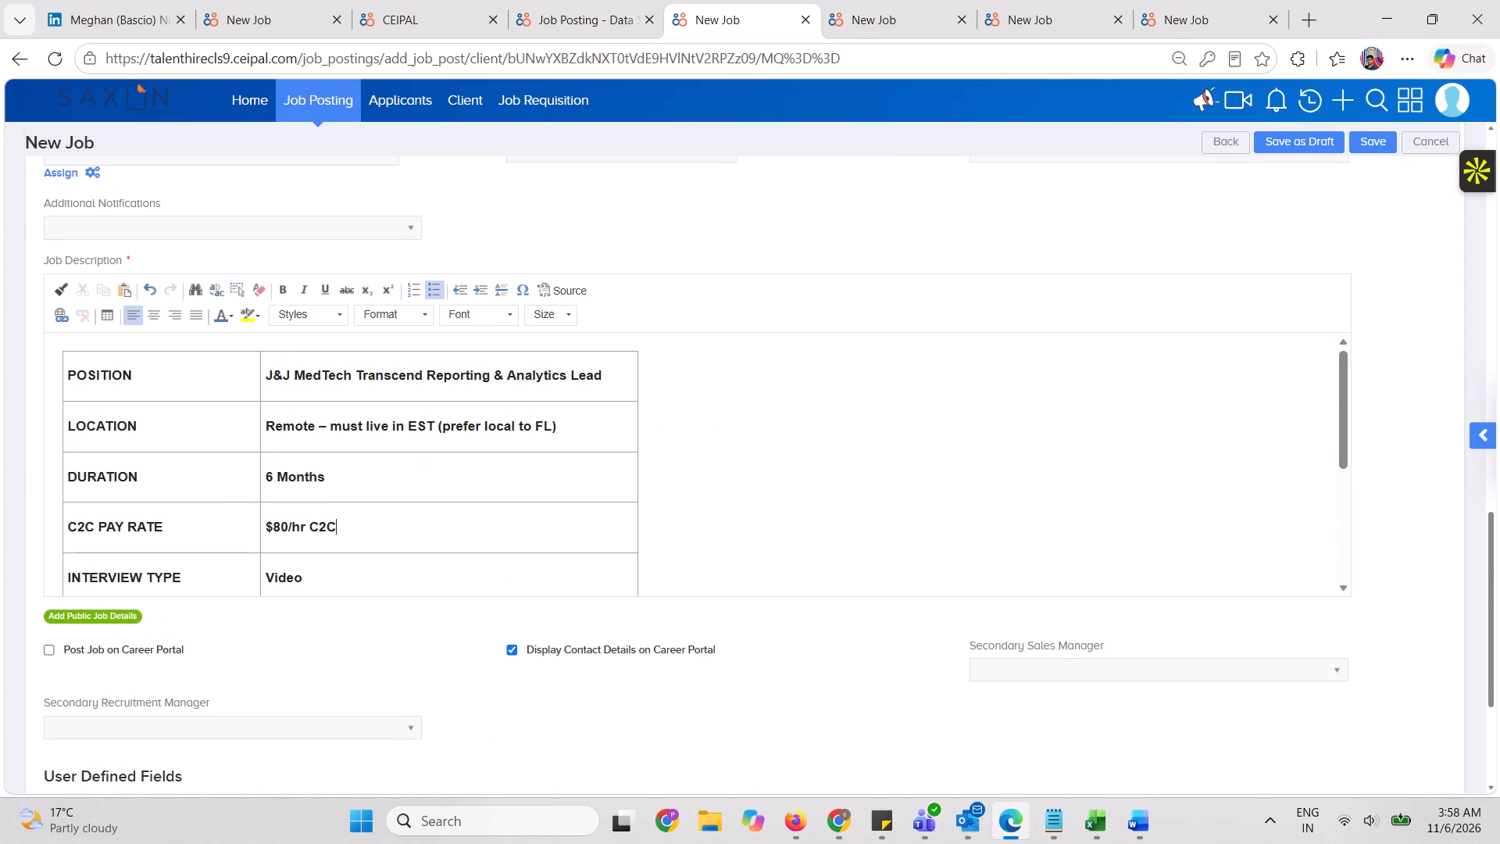
drag(198, 527, 130, 527)
key(BackSpace)
Copy the position from the description table and set the job title to J&J MedTech Transcend Reporting & Analytics Lead, without the POSITION label.
click(619, 374)
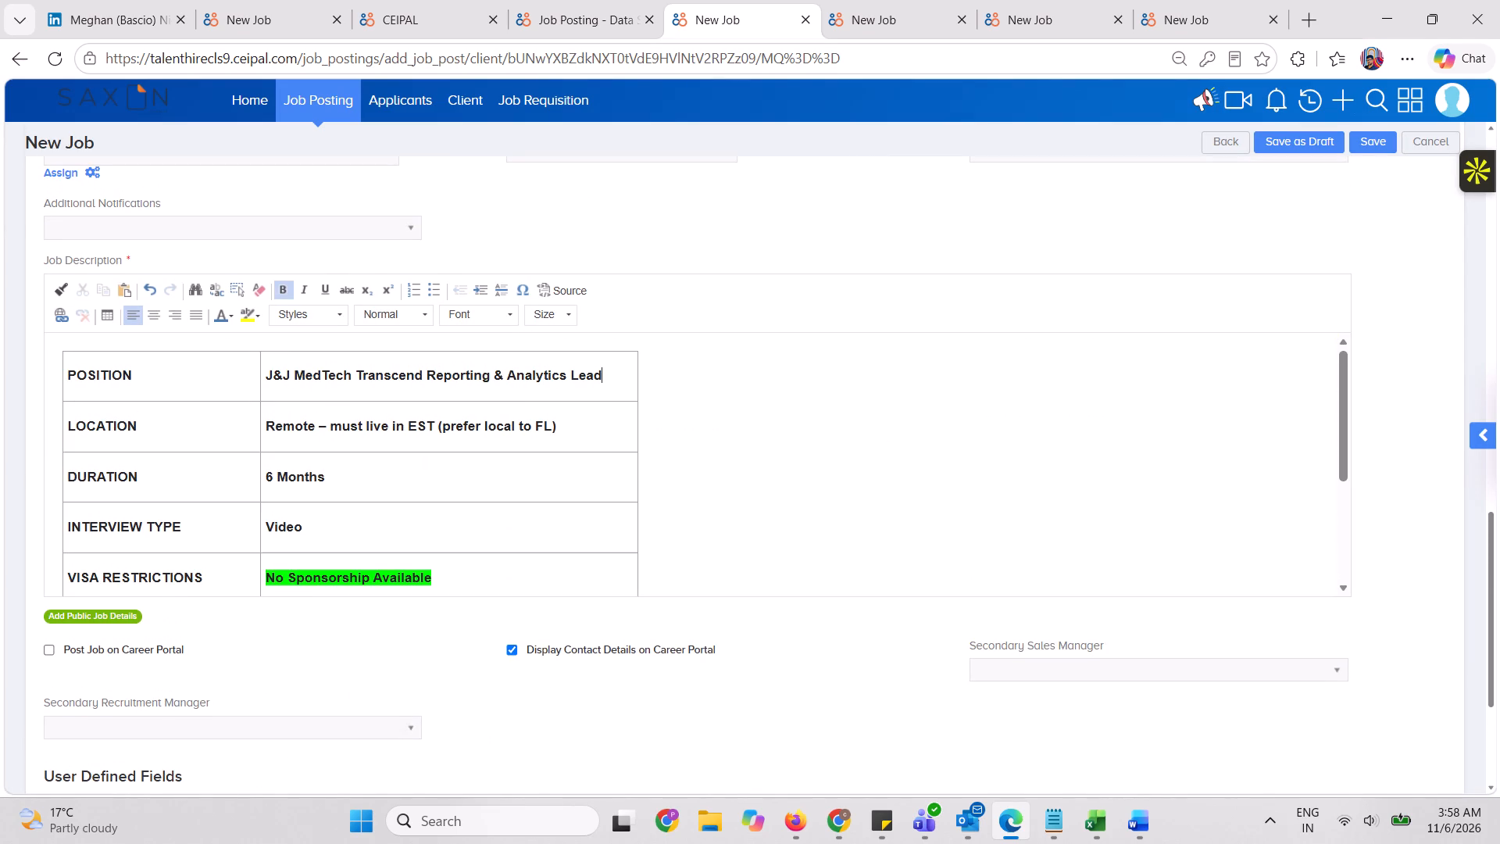
drag(619, 374, 278, 360)
drag(203, 378, 458, 388)
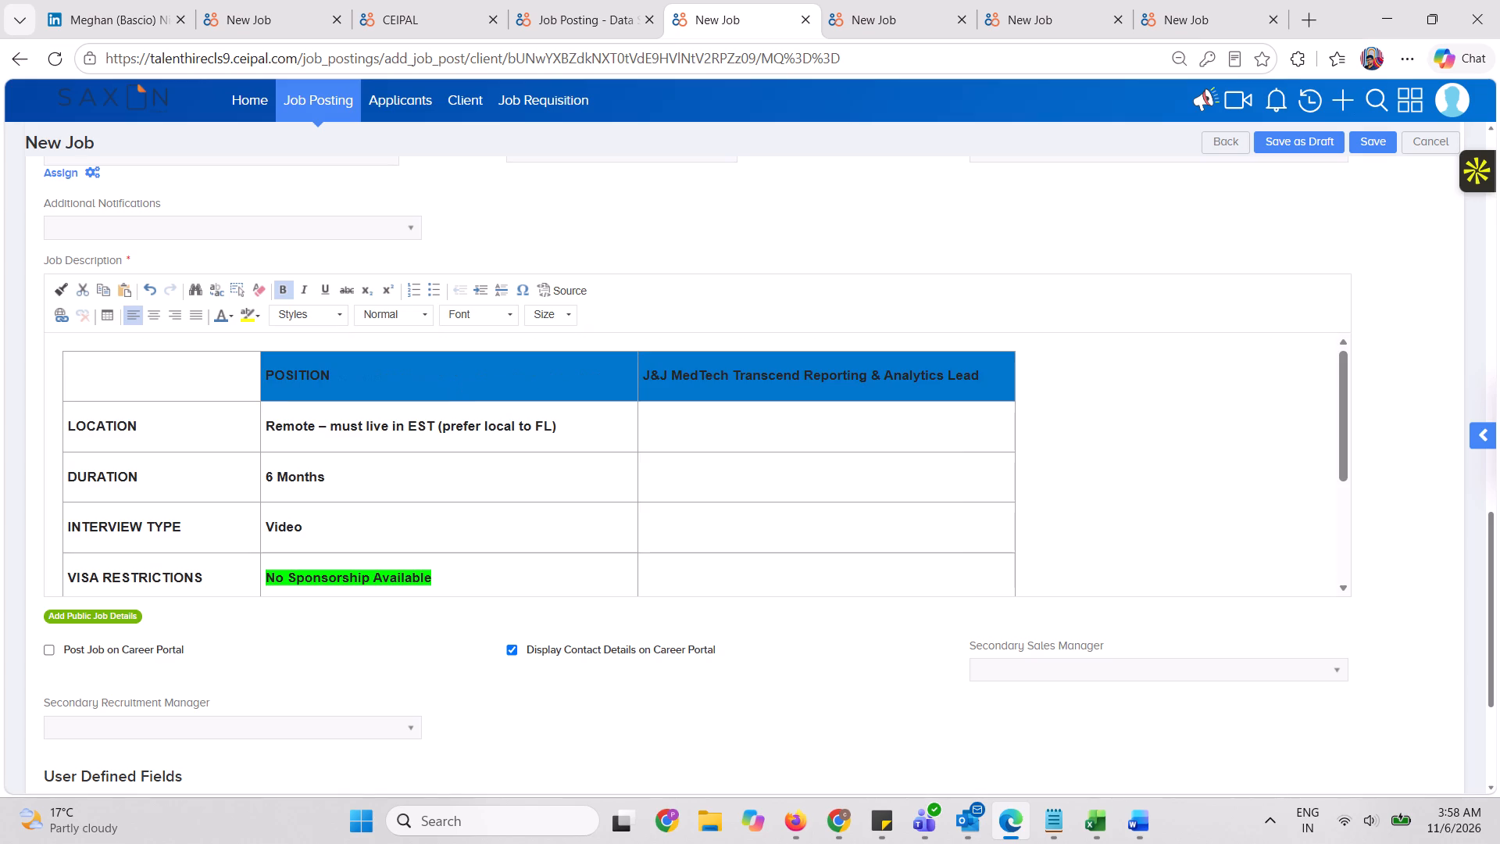
key(ctrl+c)
key(ctrl+z)
key(ctrl+c)
key(ctrl+c)
scroll(458, 388, up, 10)
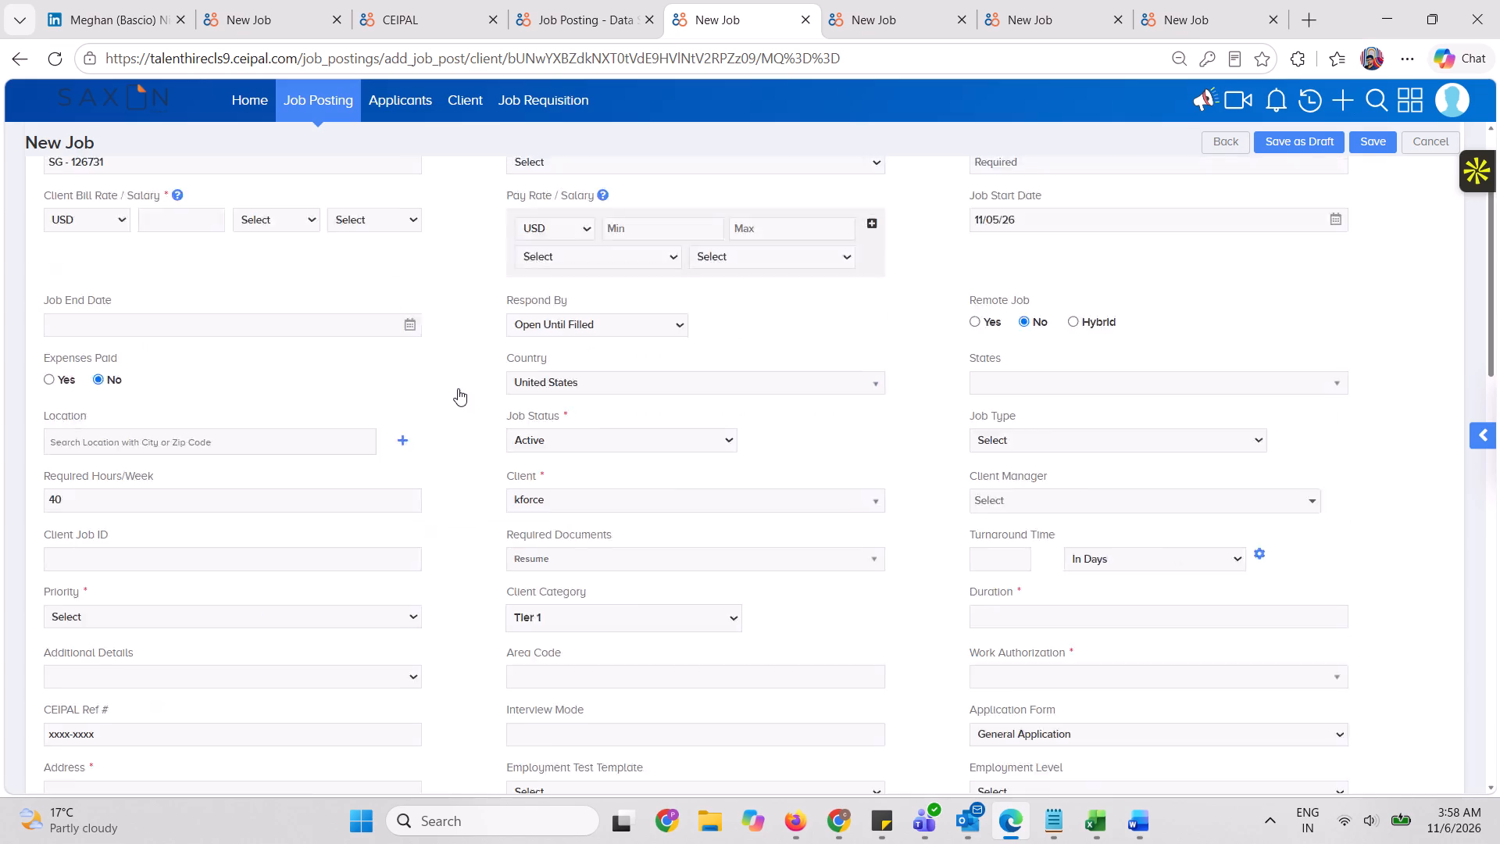
click(1070, 327)
key(ctrl+v)
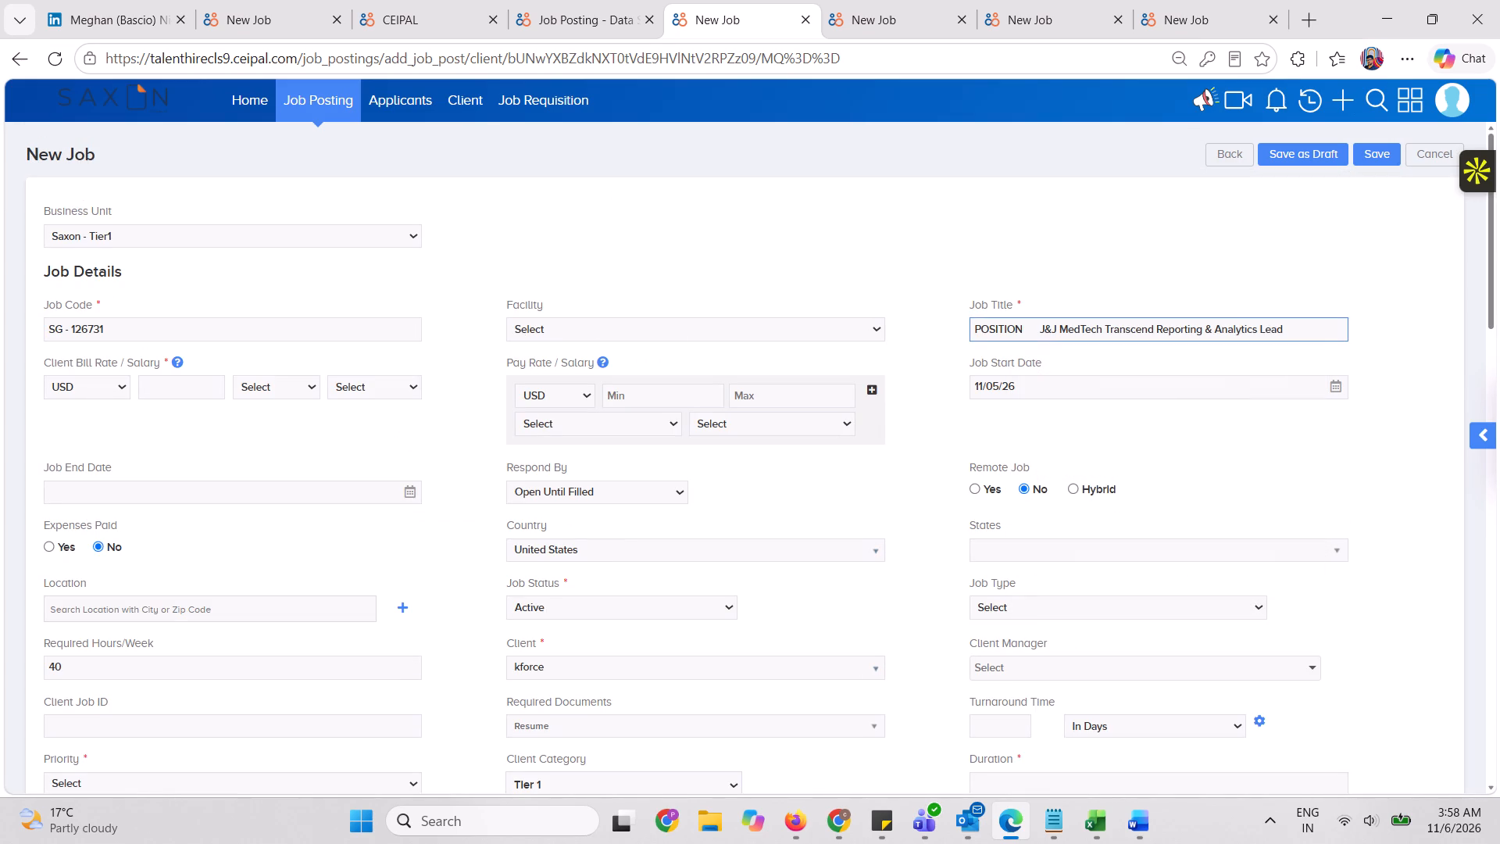
drag(1039, 327, 733, 309)
key(BackSpace)
click(762, 275)
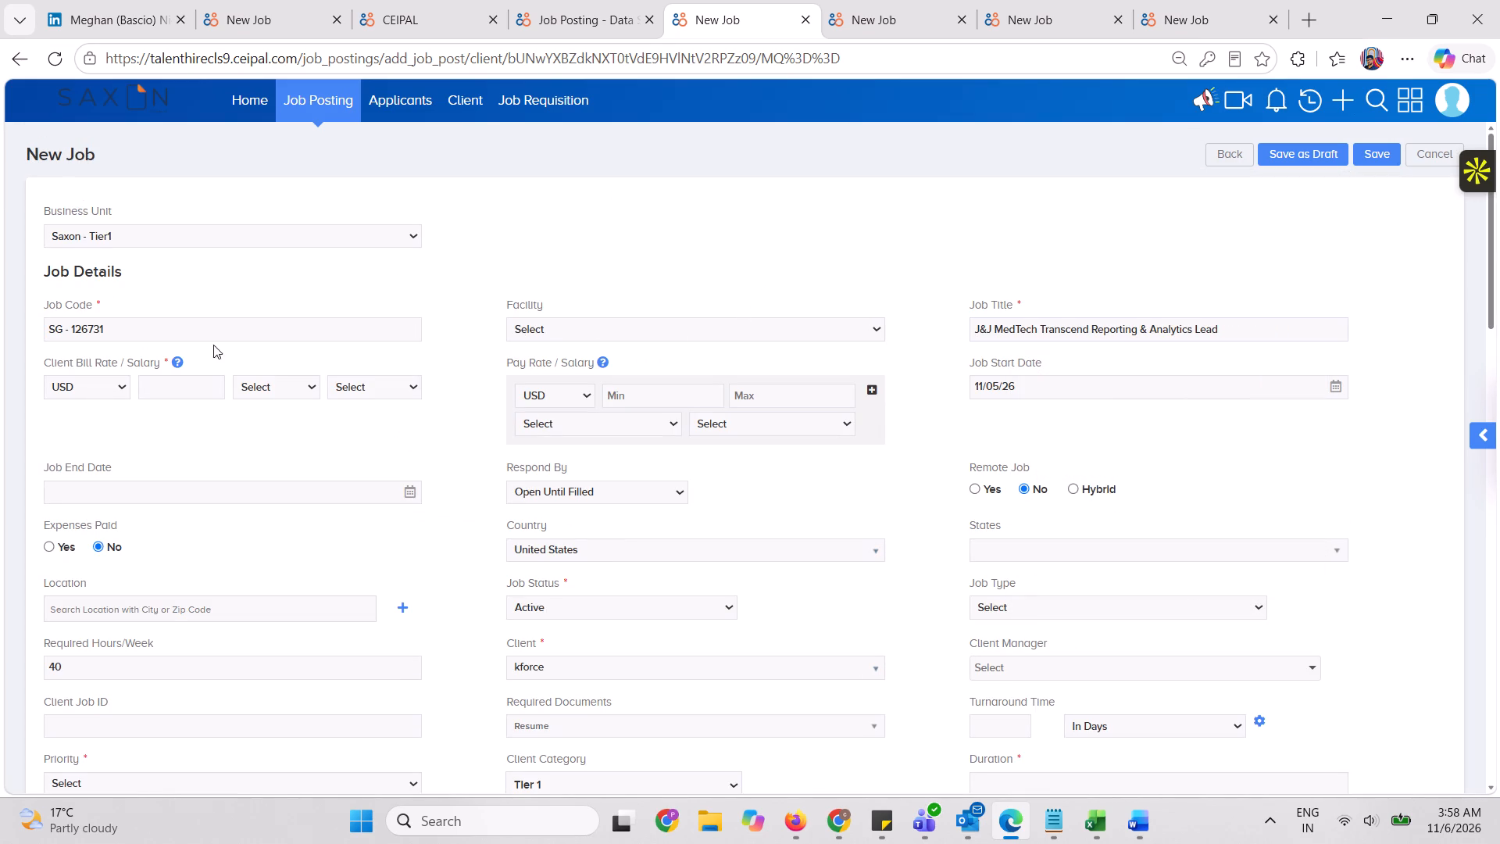
Set the client bill rate to 55 USD, Hourly, with Contract as the employment type.
click(164, 377)
key(5)
key(5)
click(255, 388)
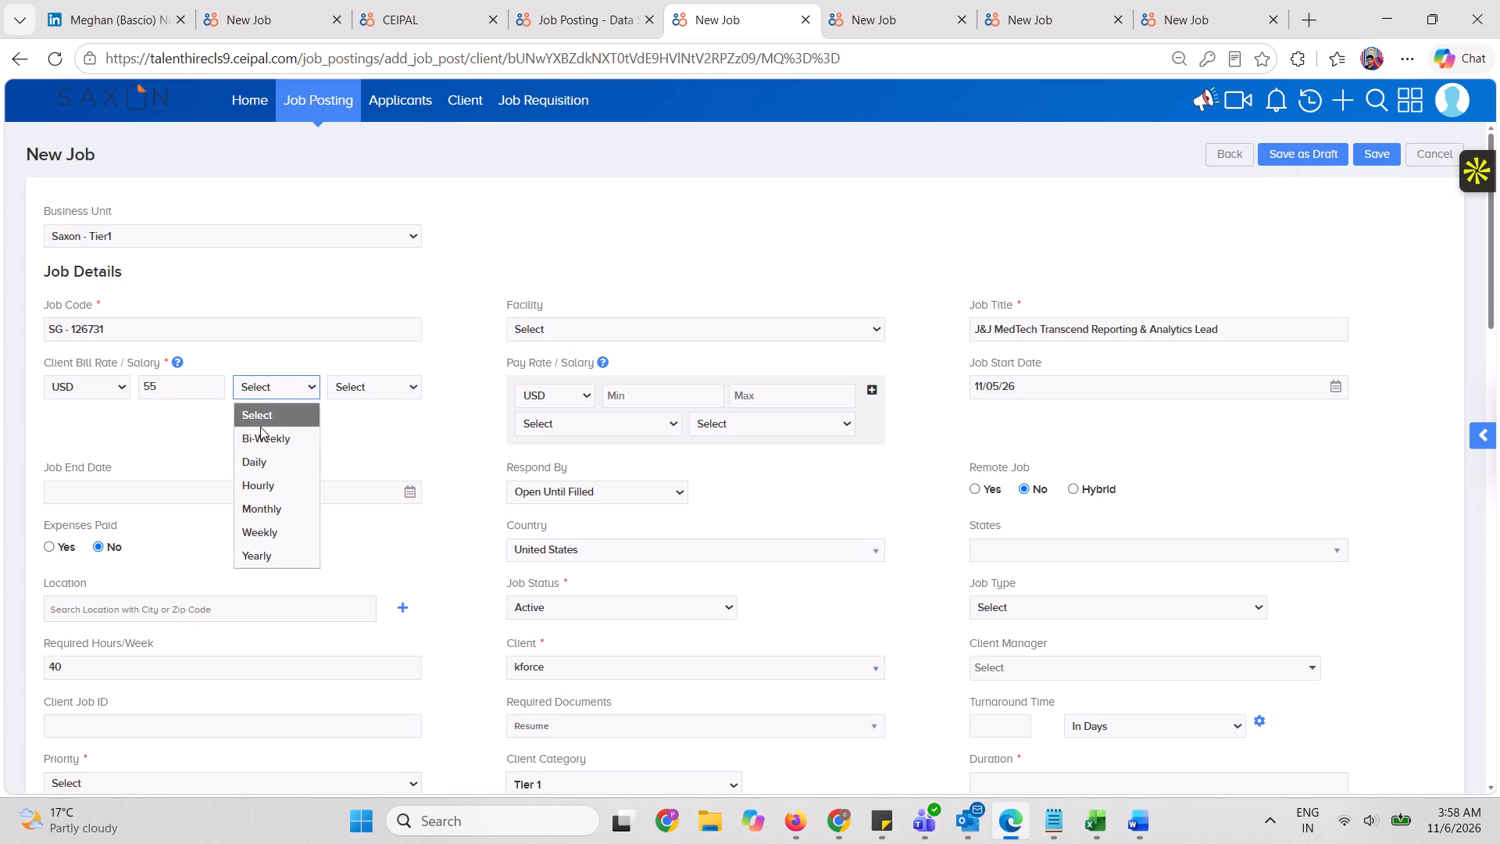
click(268, 485)
click(371, 392)
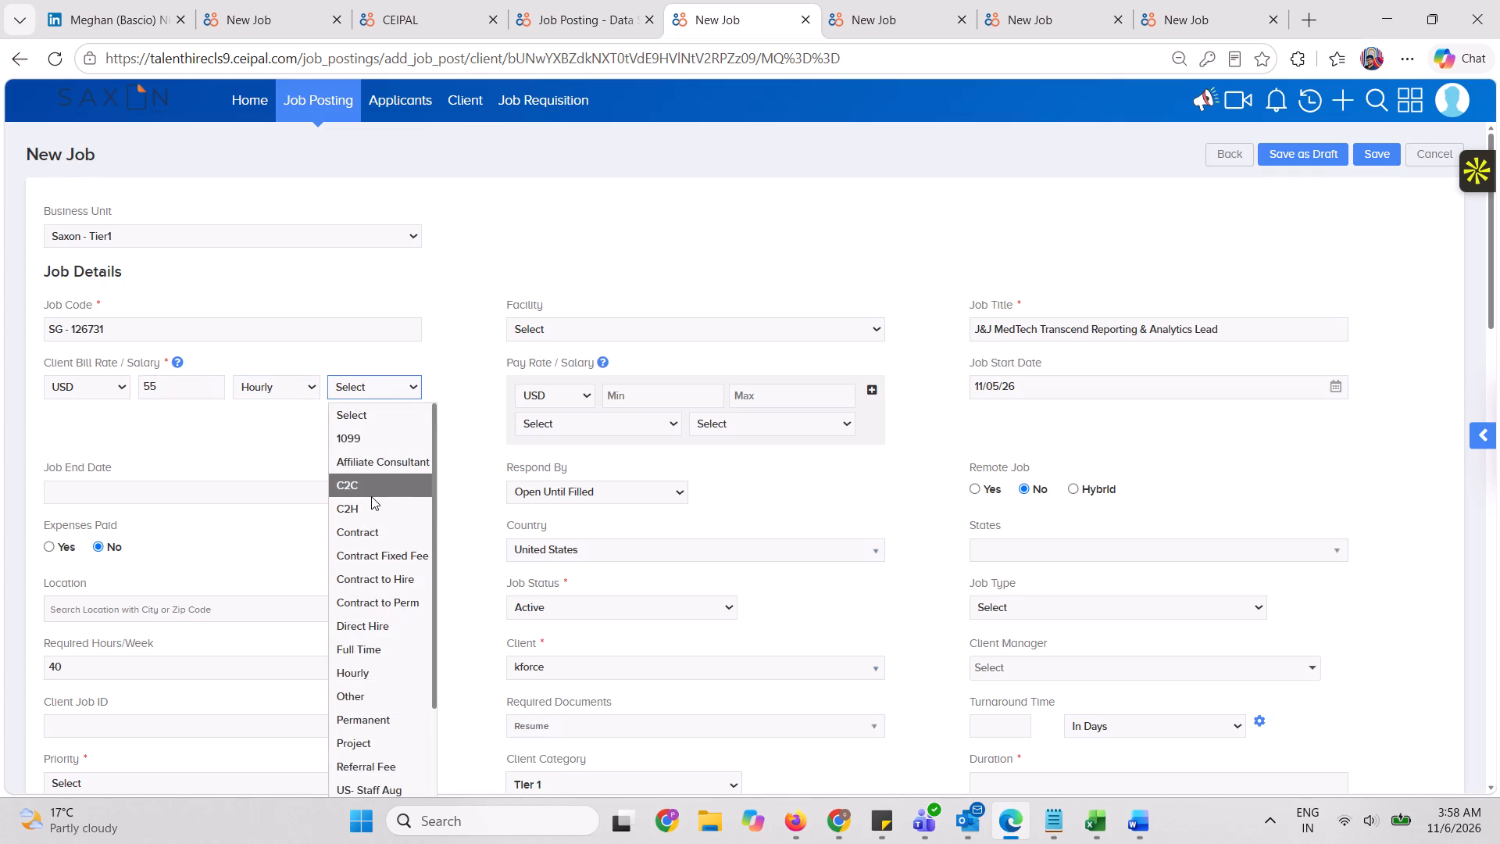
click(370, 525)
click(465, 438)
Fill the job's duration with the last used saved entry, 12.
scroll(465, 438, down, 1)
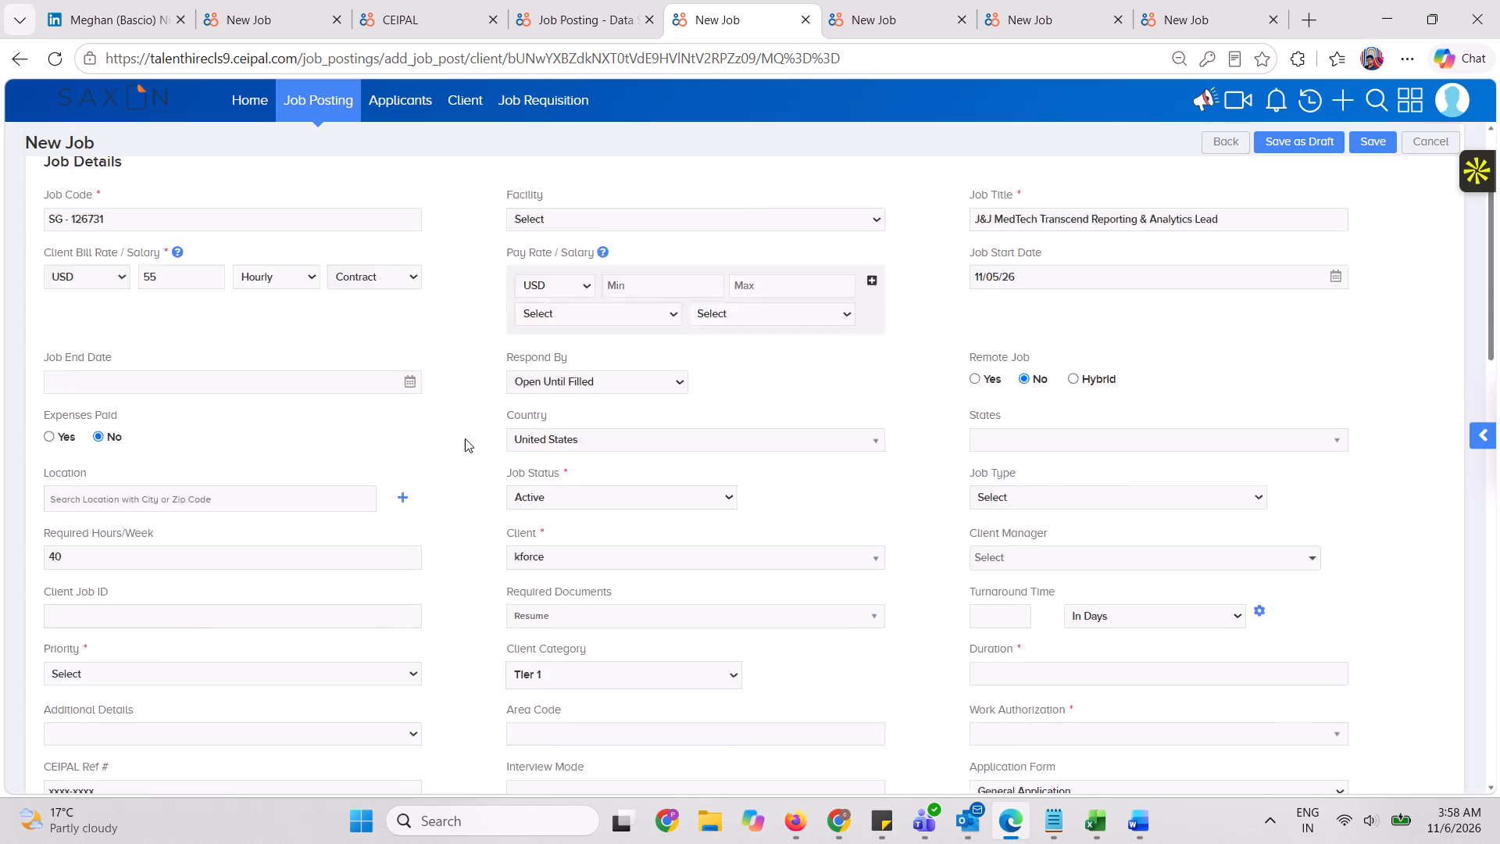
scroll(465, 438, down, 1)
click(1007, 522)
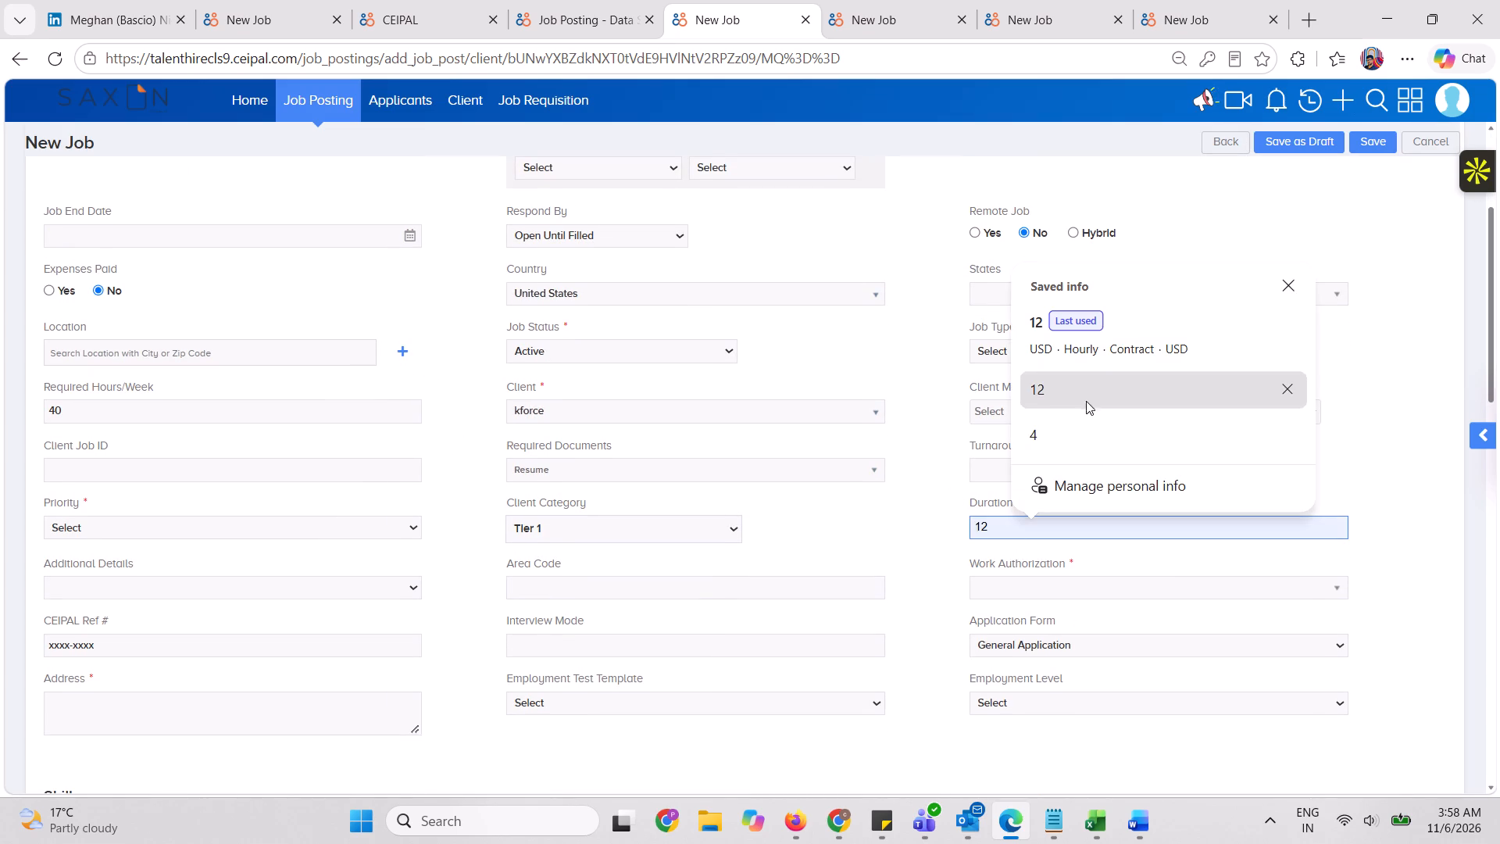
click(1097, 342)
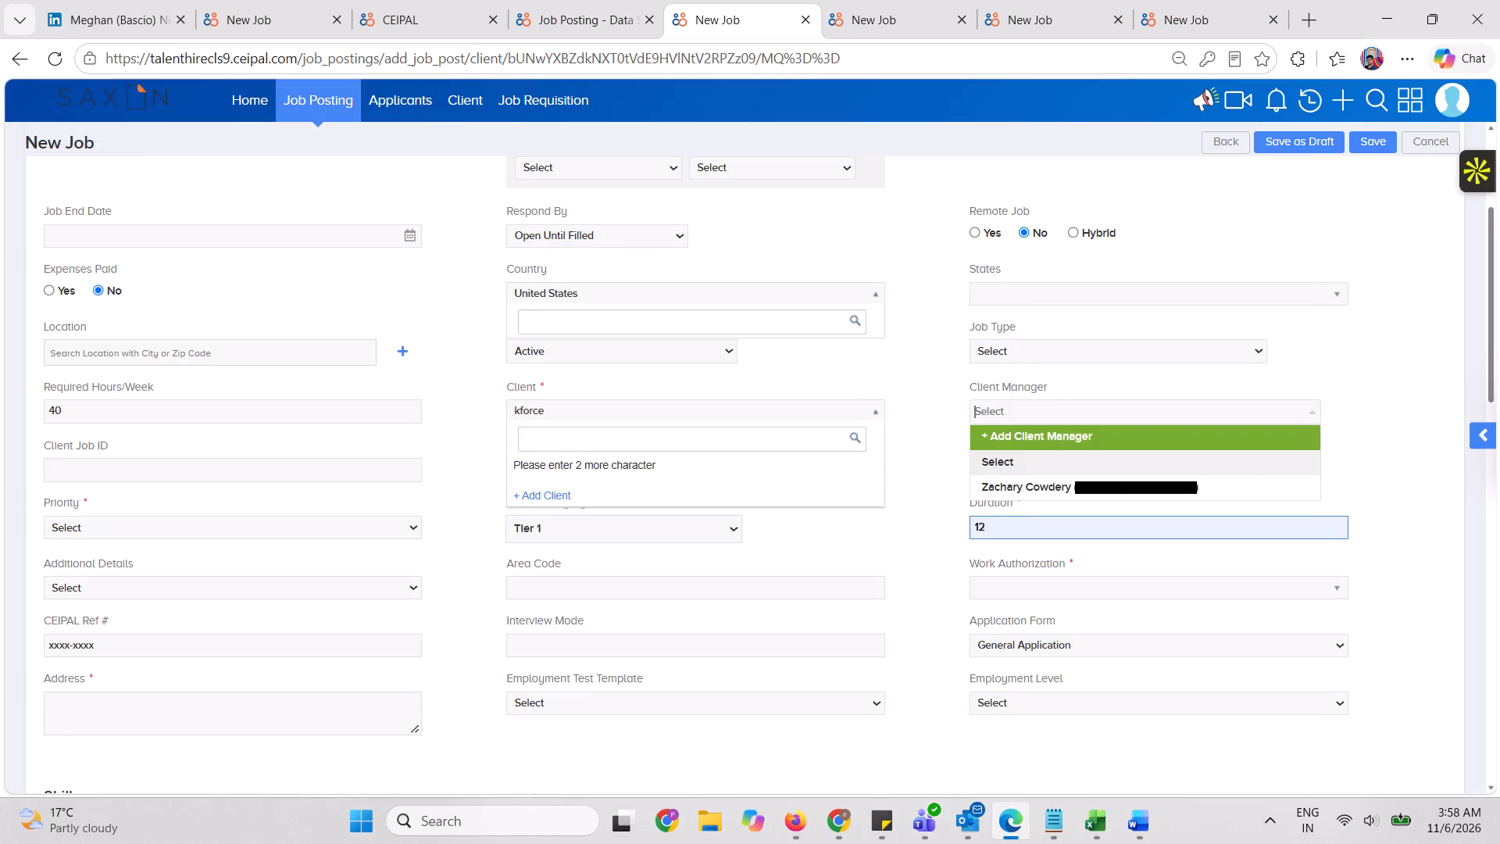
Search the countries for "uni", select United States for the job, and close the remaining open lists.
click(584, 301)
click(574, 310)
click(575, 326)
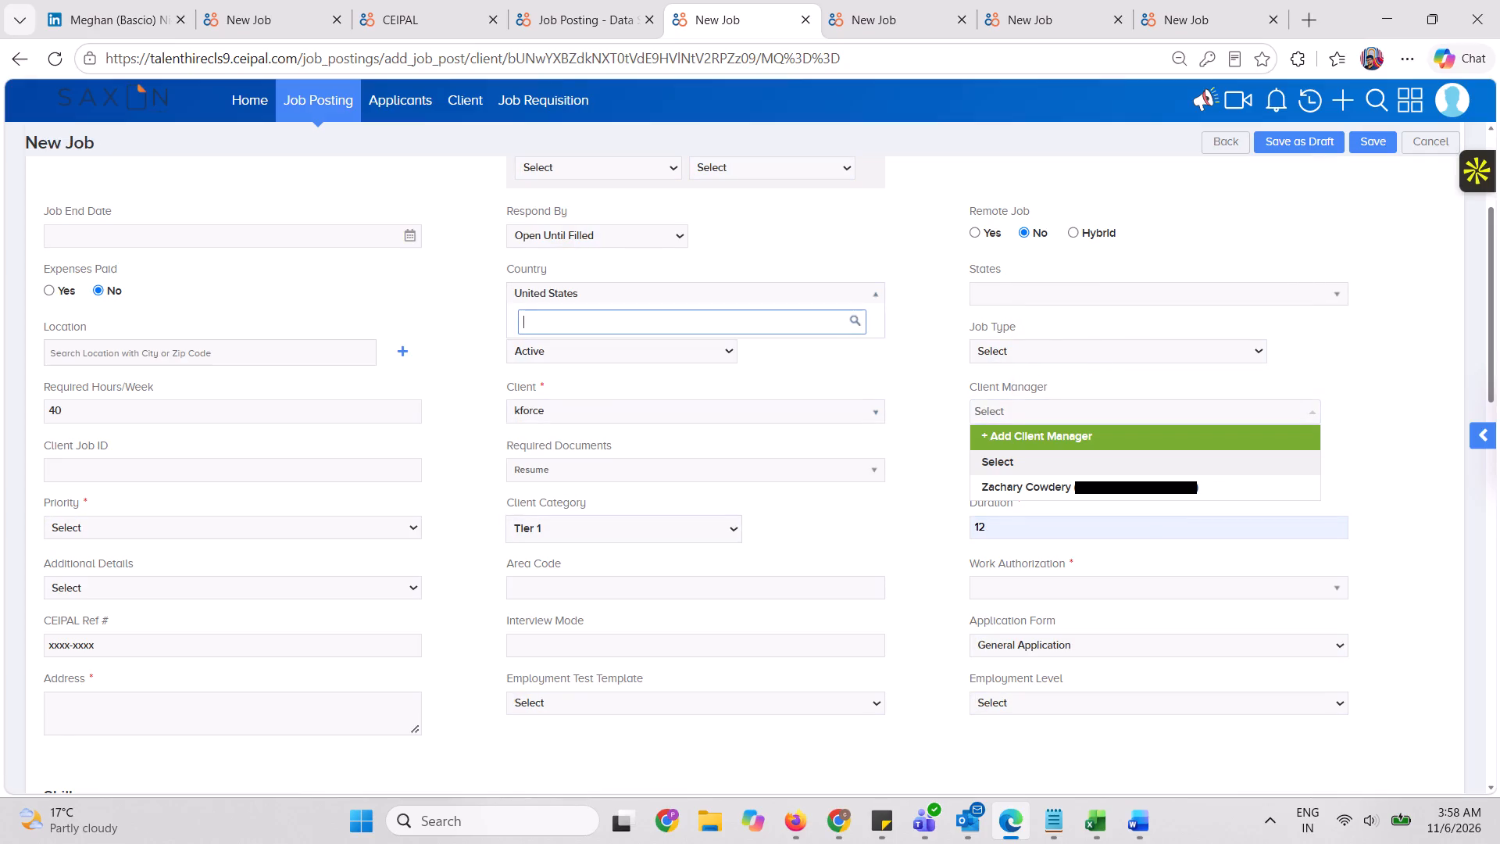
text(uni)
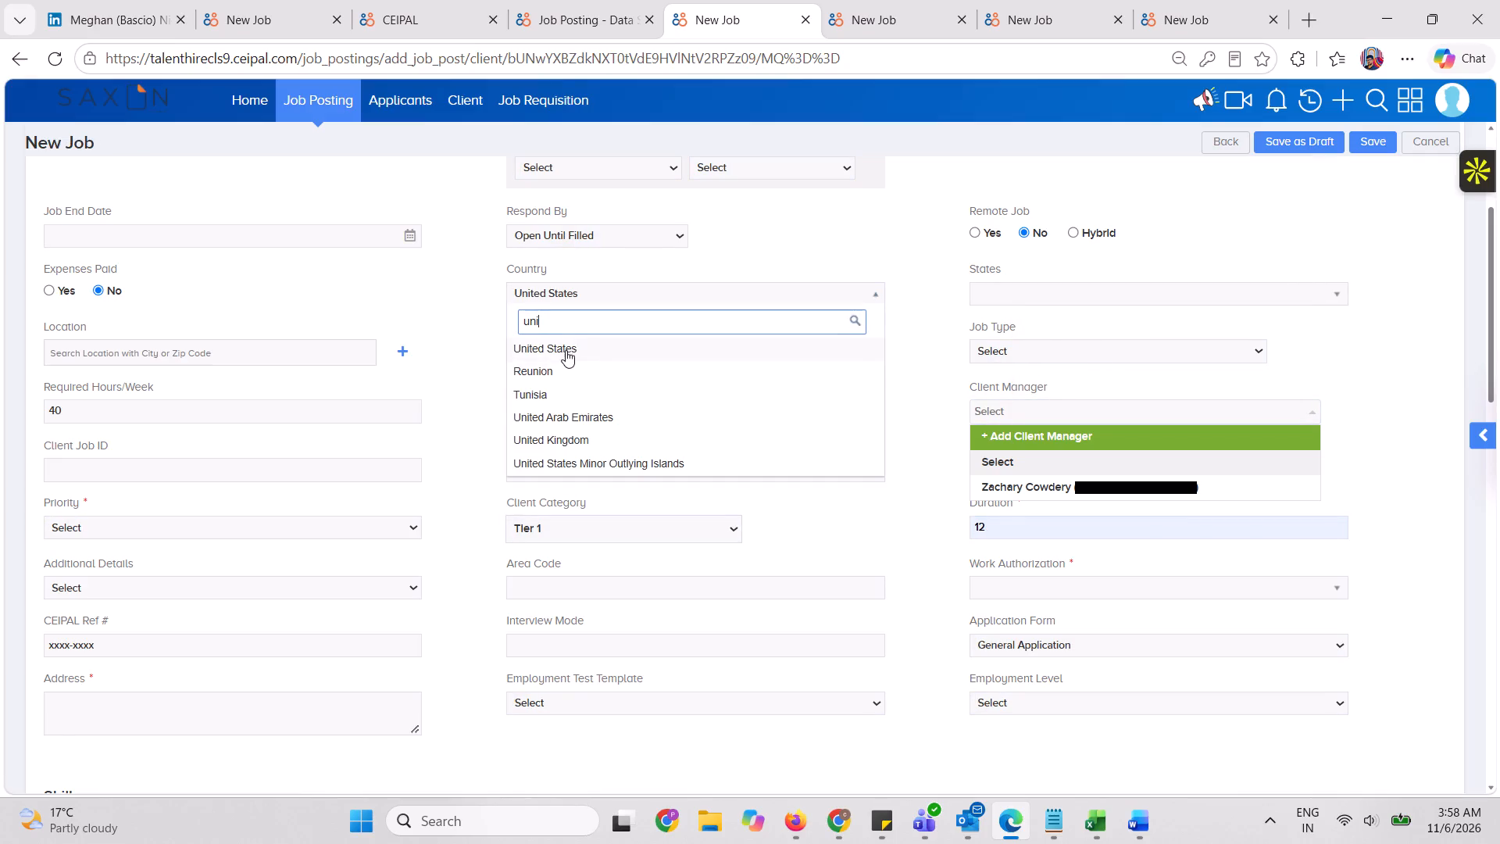
click(566, 349)
click(921, 519)
Search the work authorization options for "citi" and select Citizen for the job.
scroll(921, 519, down, 1)
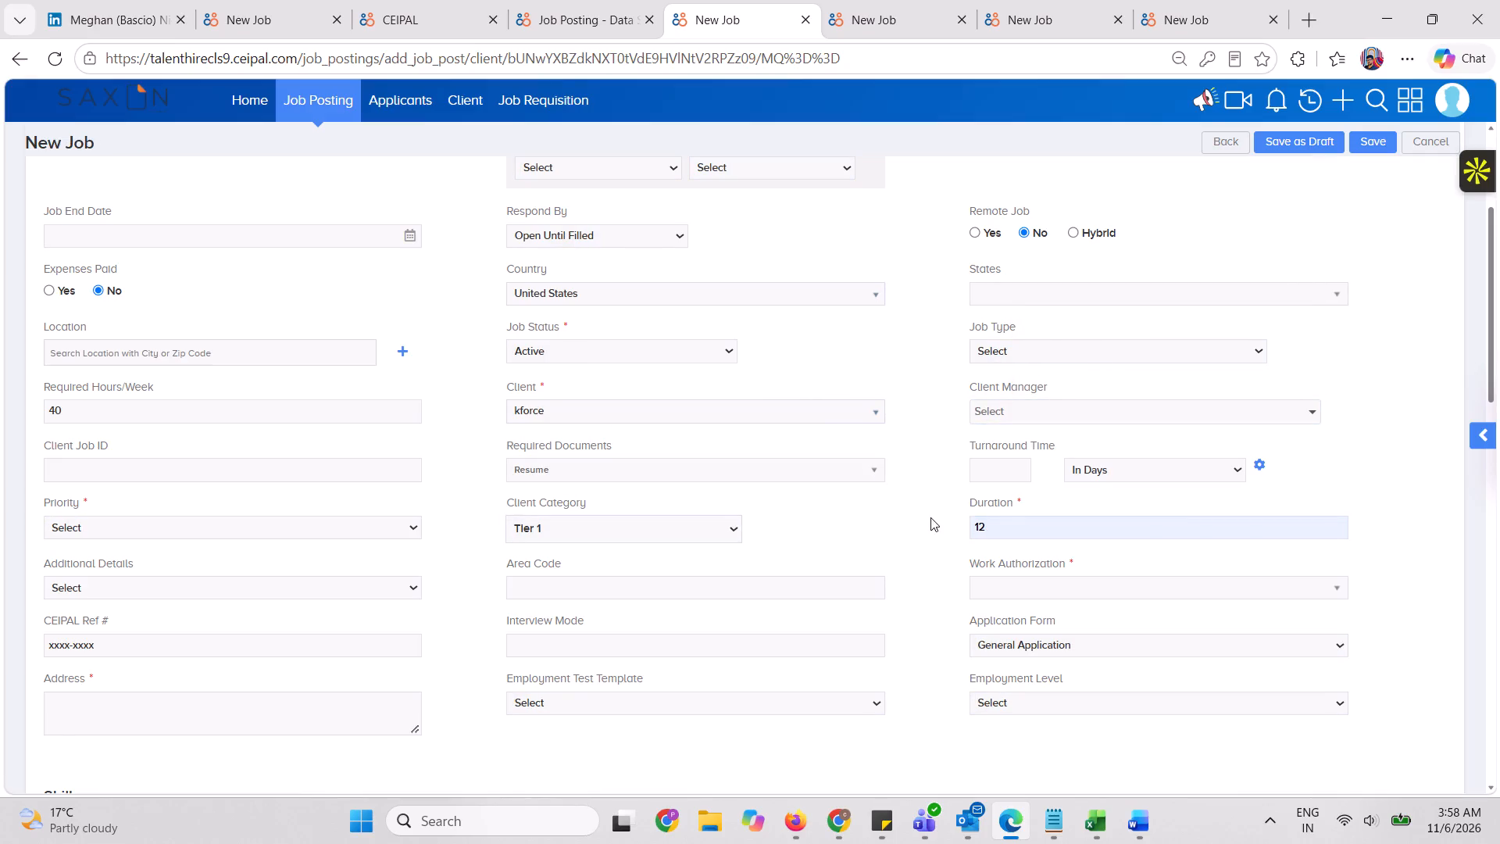
click(1010, 589)
text(citi)
click(990, 466)
click(911, 524)
Select W-2 as the tax term in the job's organizational information.
scroll(911, 524, down, 6)
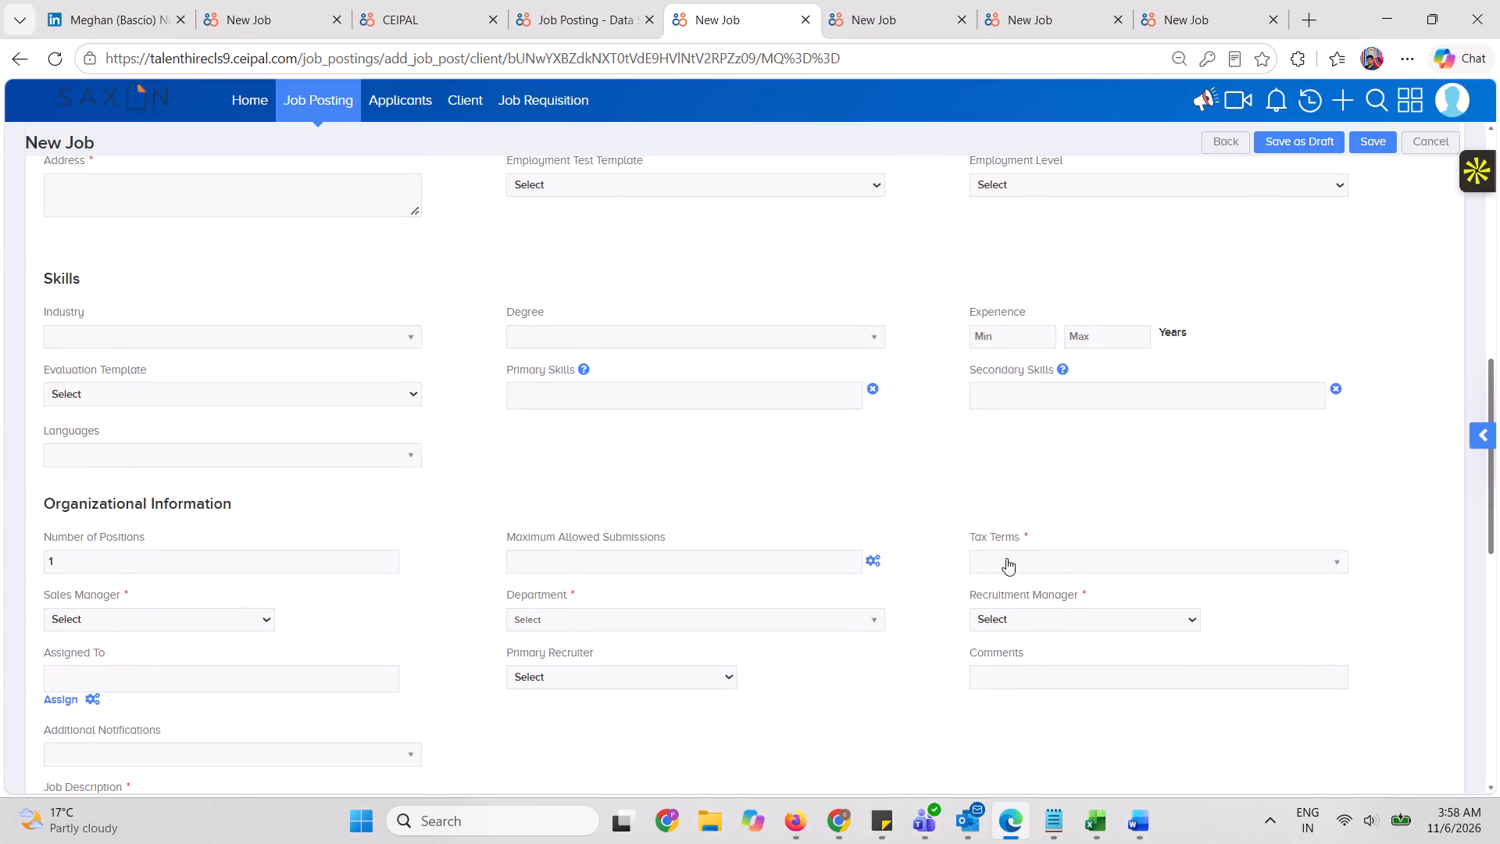
click(1009, 560)
scroll(1009, 493, down, 7)
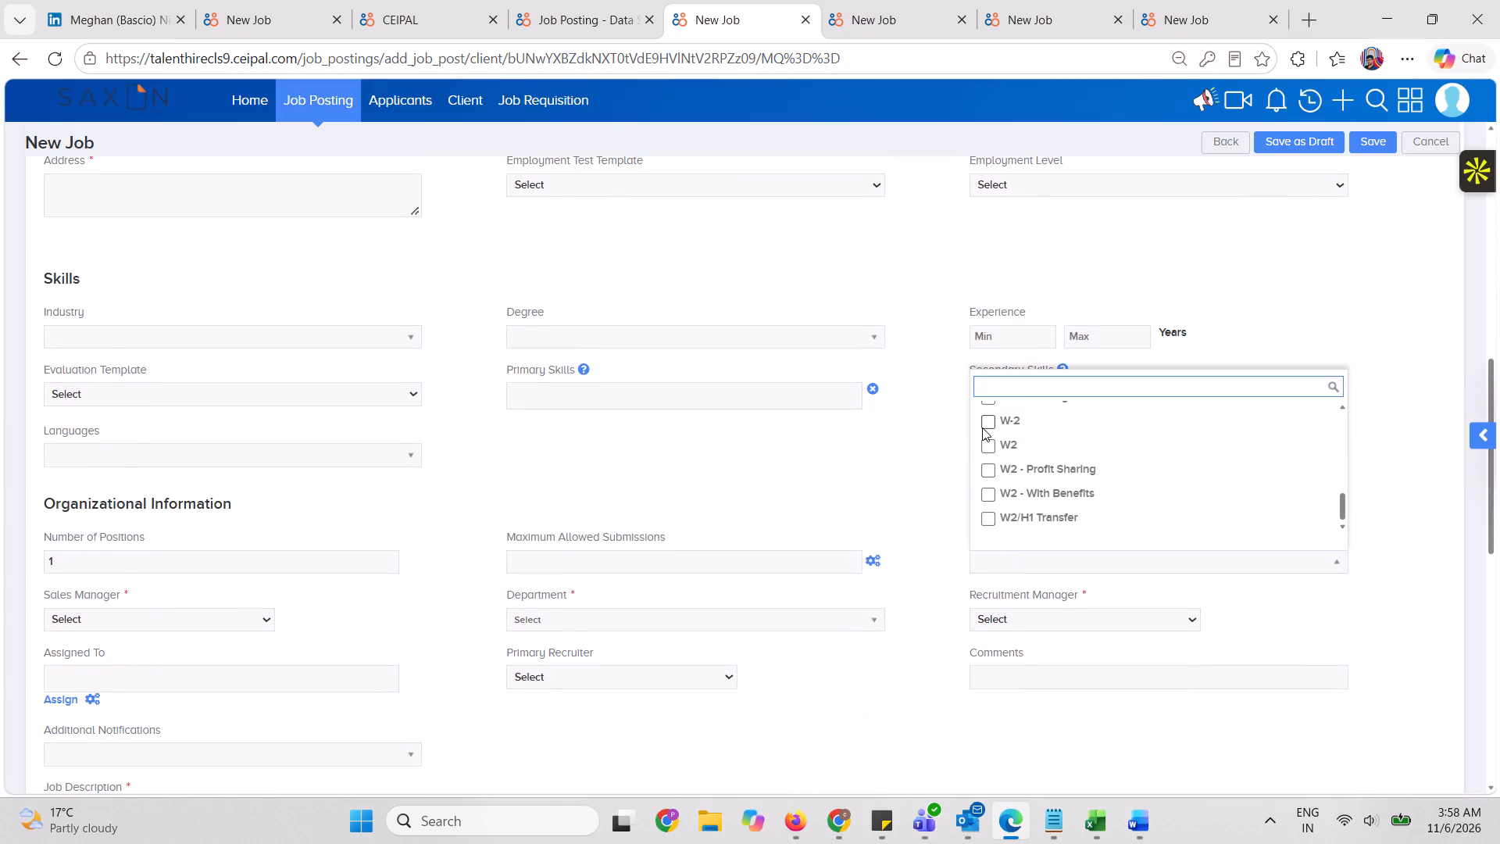
click(982, 427)
click(871, 525)
Assign the recruitment manager whose name begins with H to the job.
click(984, 621)
key(h)
key(Return)
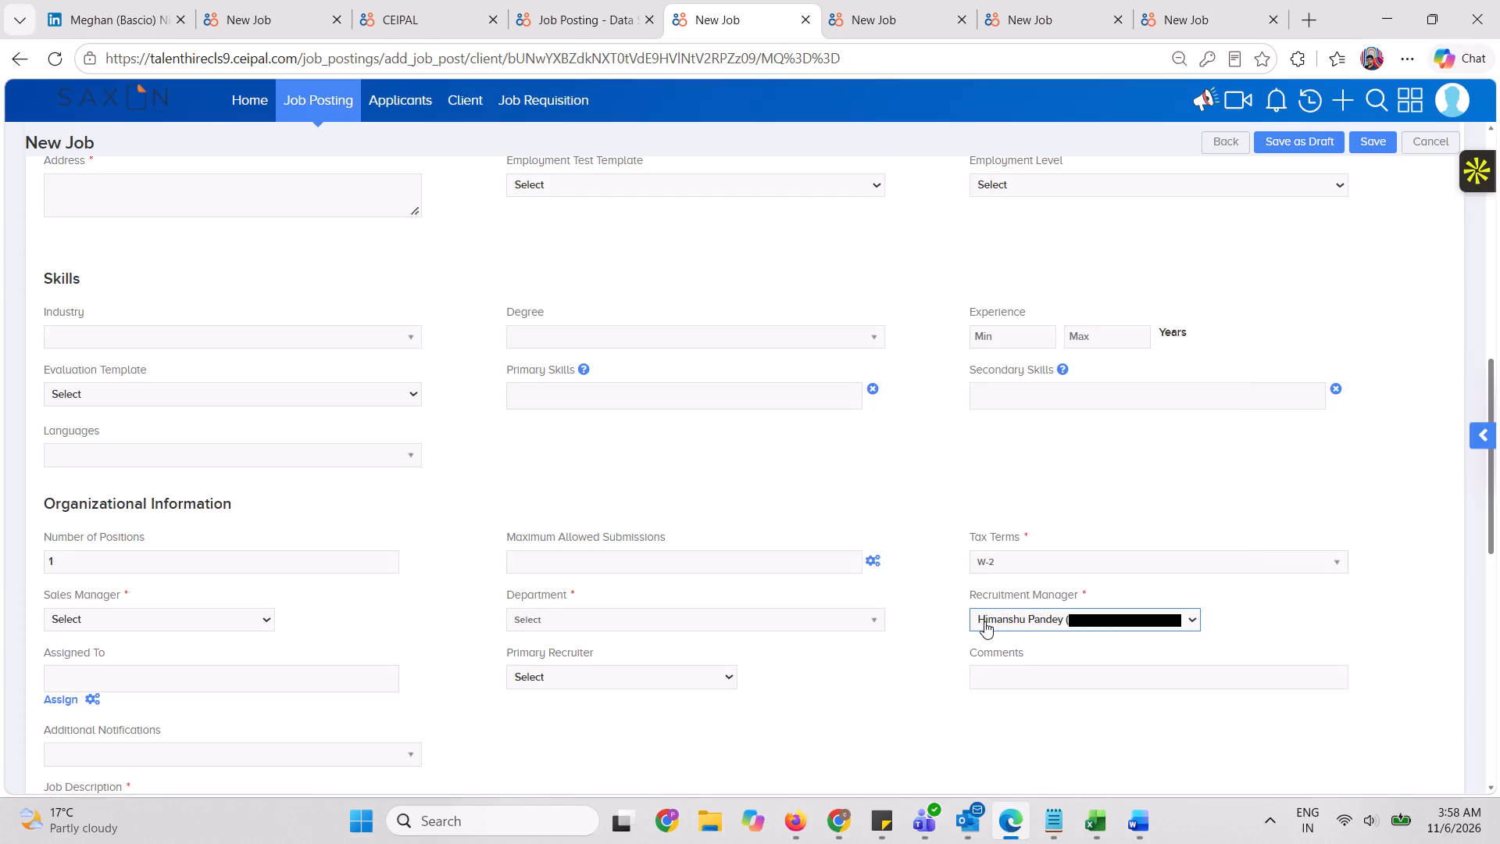
Set the job's department to Tier1.
scroll(984, 621, down, 1)
click(628, 417)
scroll(566, 495, down, 8)
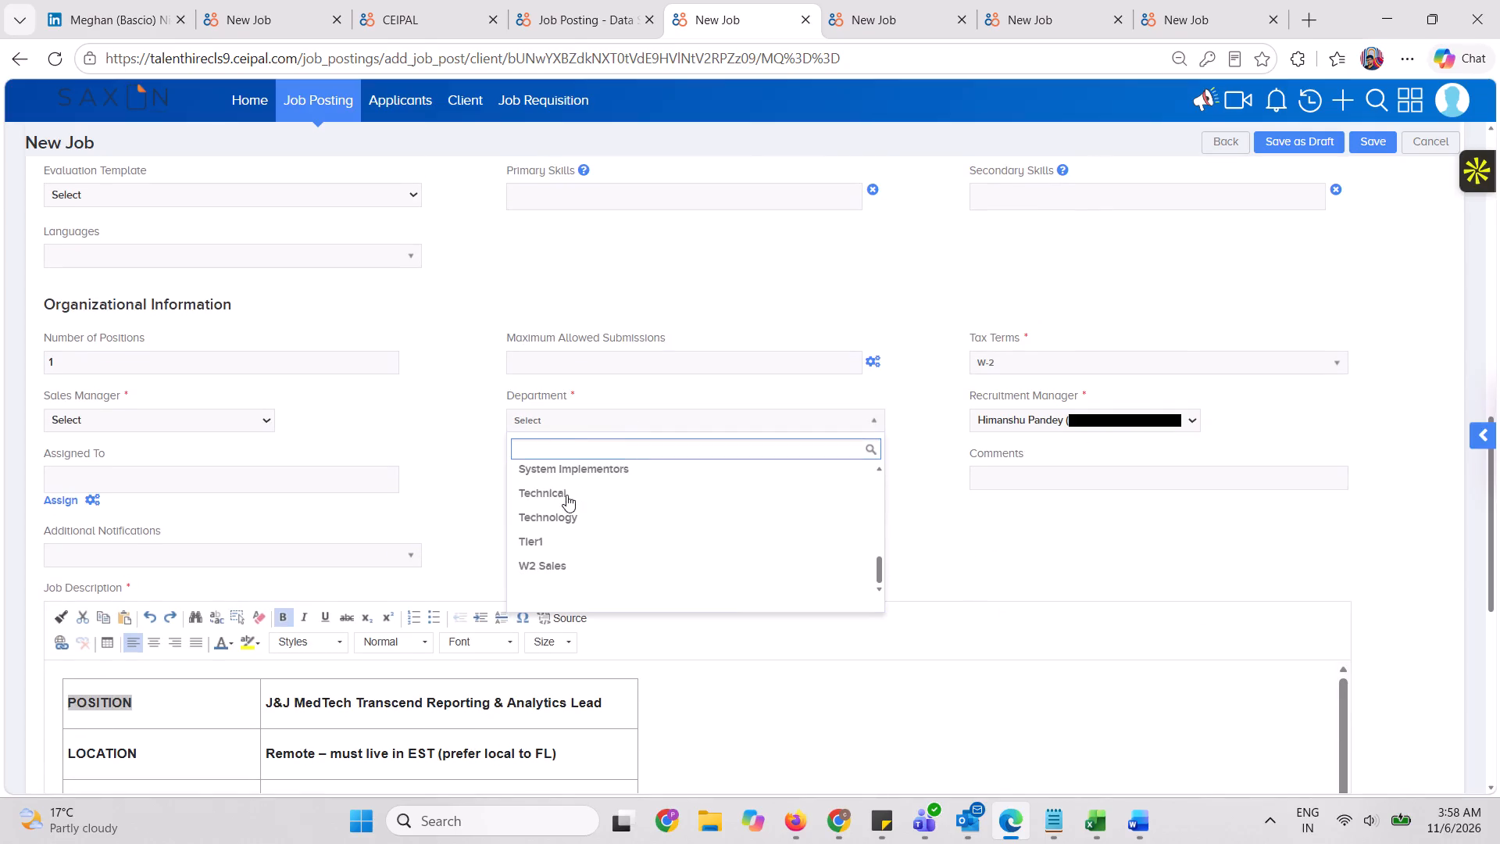
click(525, 554)
Assign the sales manager whose name begins with H to the job.
click(86, 421)
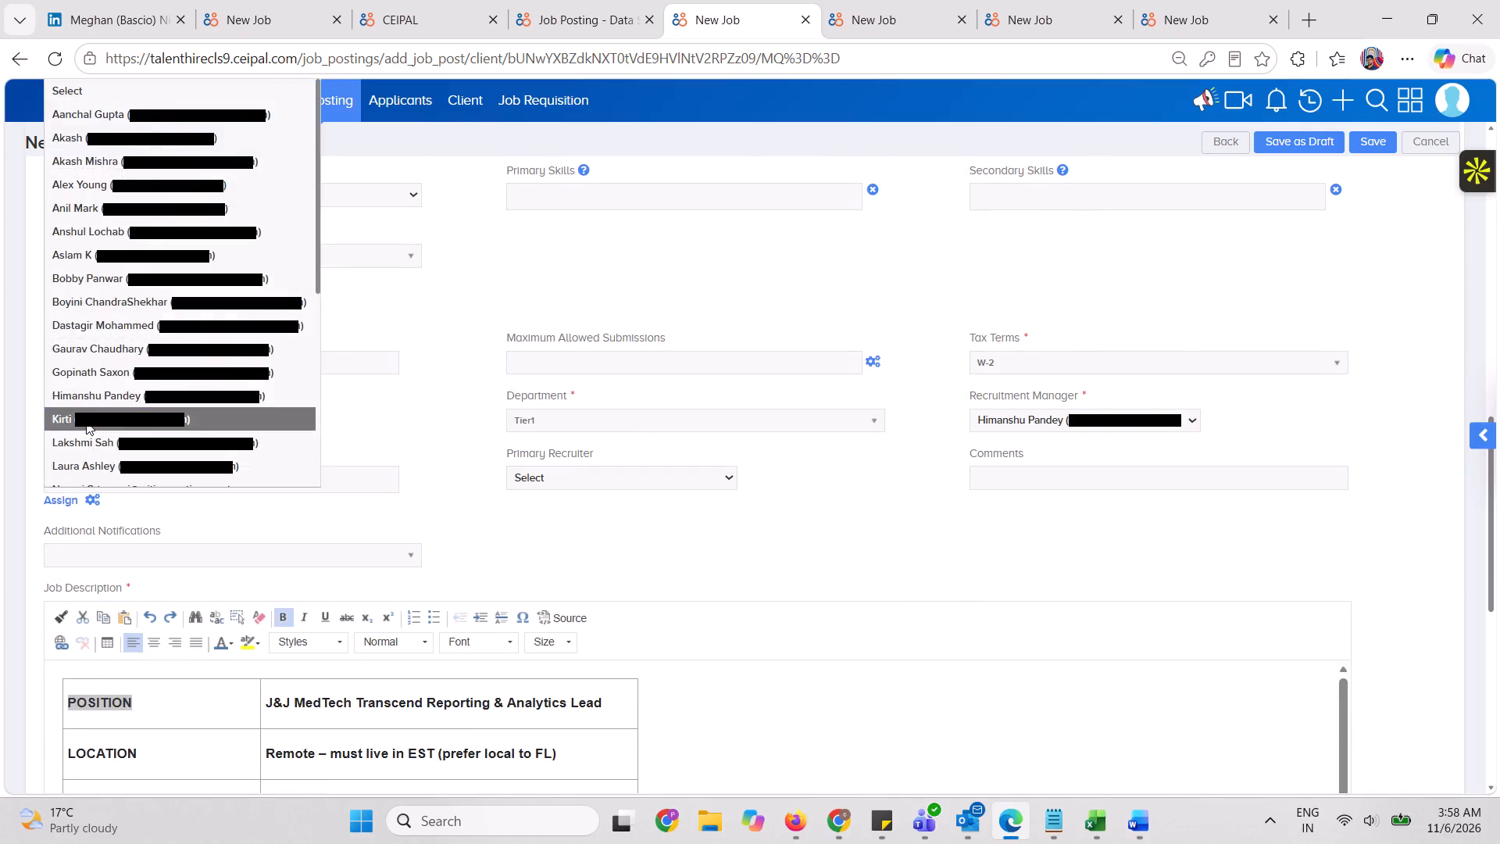
key(h)
key(Return)
Open the team members assignment, search the users for "abh", and select the second matching recruiter for the job.
scroll(86, 421, down, 1)
click(62, 406)
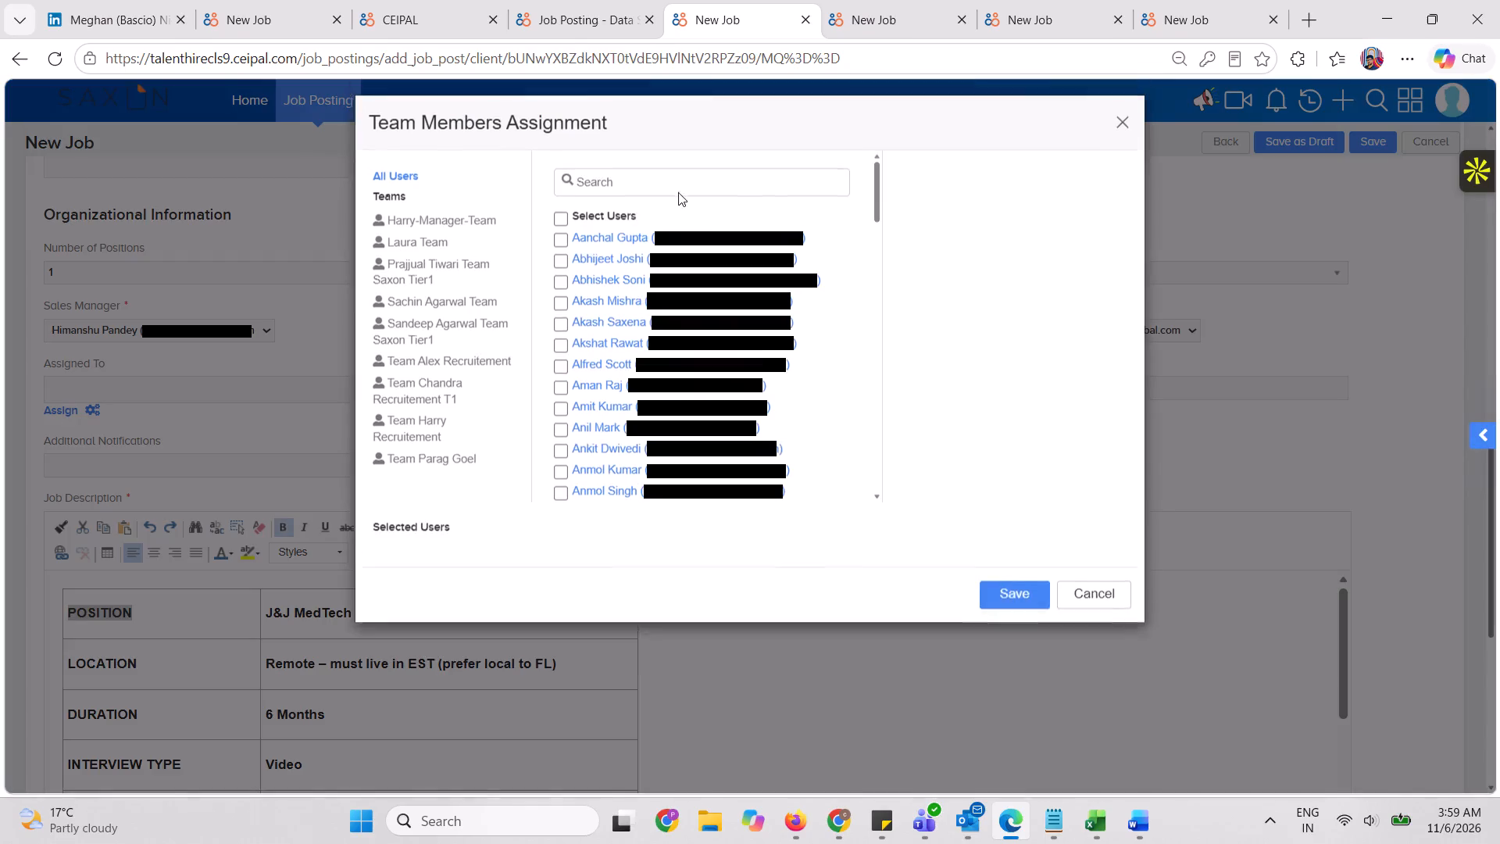
click(734, 207)
text(abh)
click(561, 288)
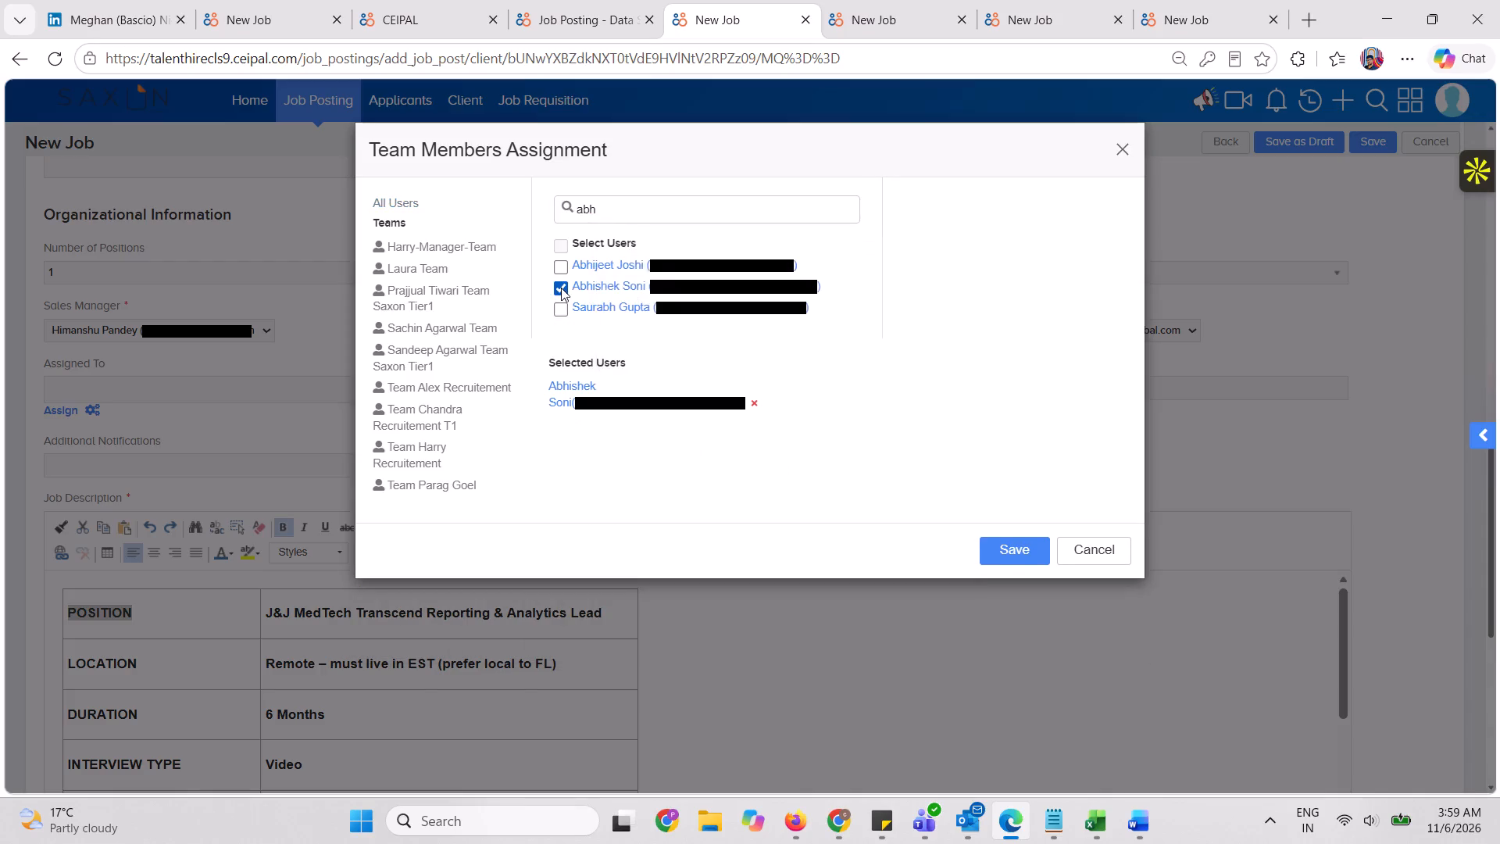
Search the users for "ayu" and select the first matching recruiter for the job.
click(665, 206)
key(BackSpace)
key(BackSpace)
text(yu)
click(564, 263)
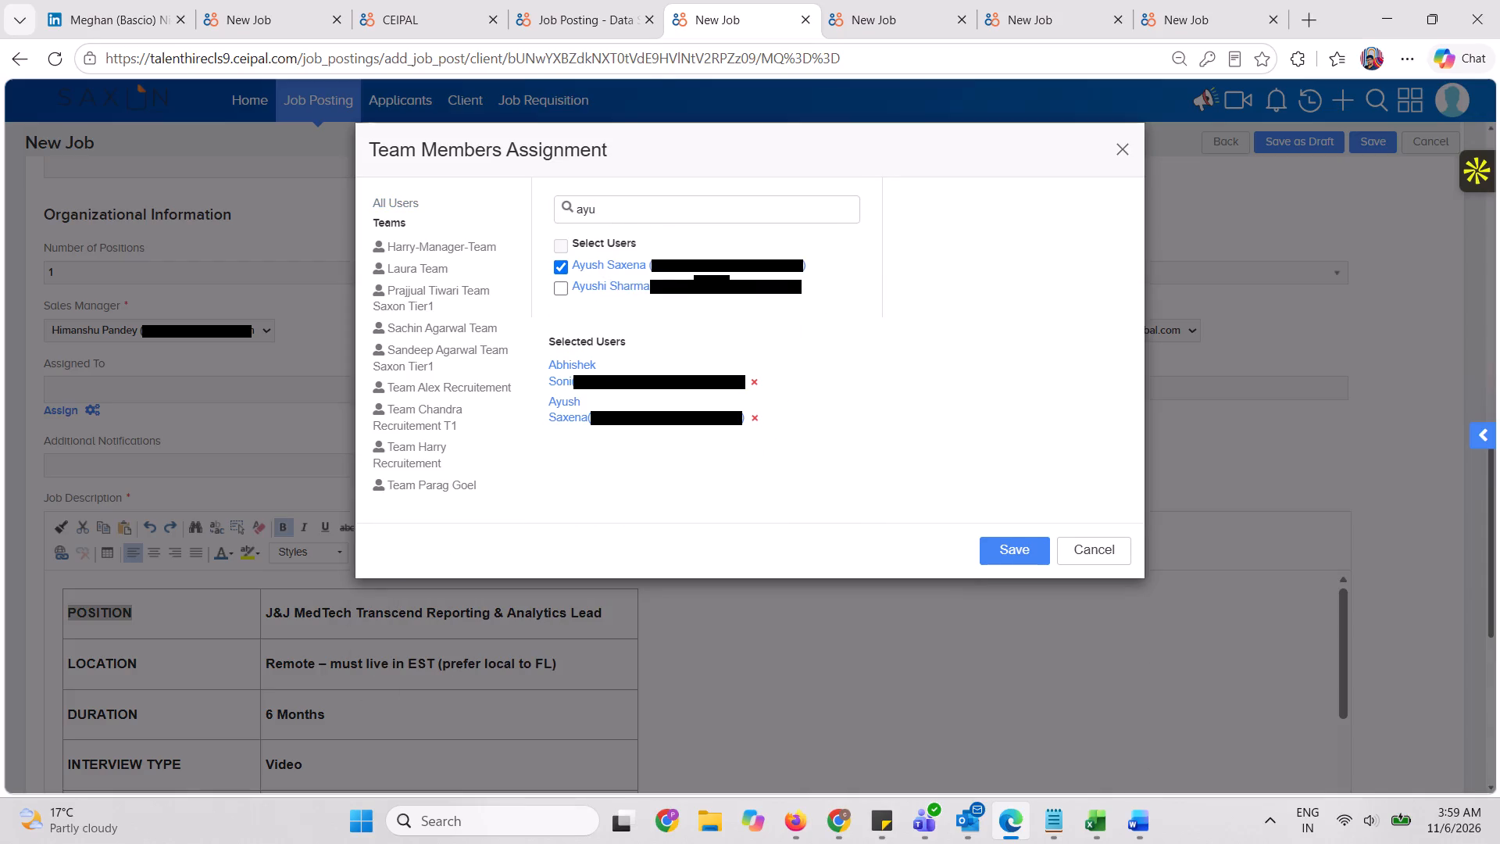
Search the users for "sag" and add the matching recruiter to the selected users.
drag(646, 208, 554, 204)
key(BackSpace)
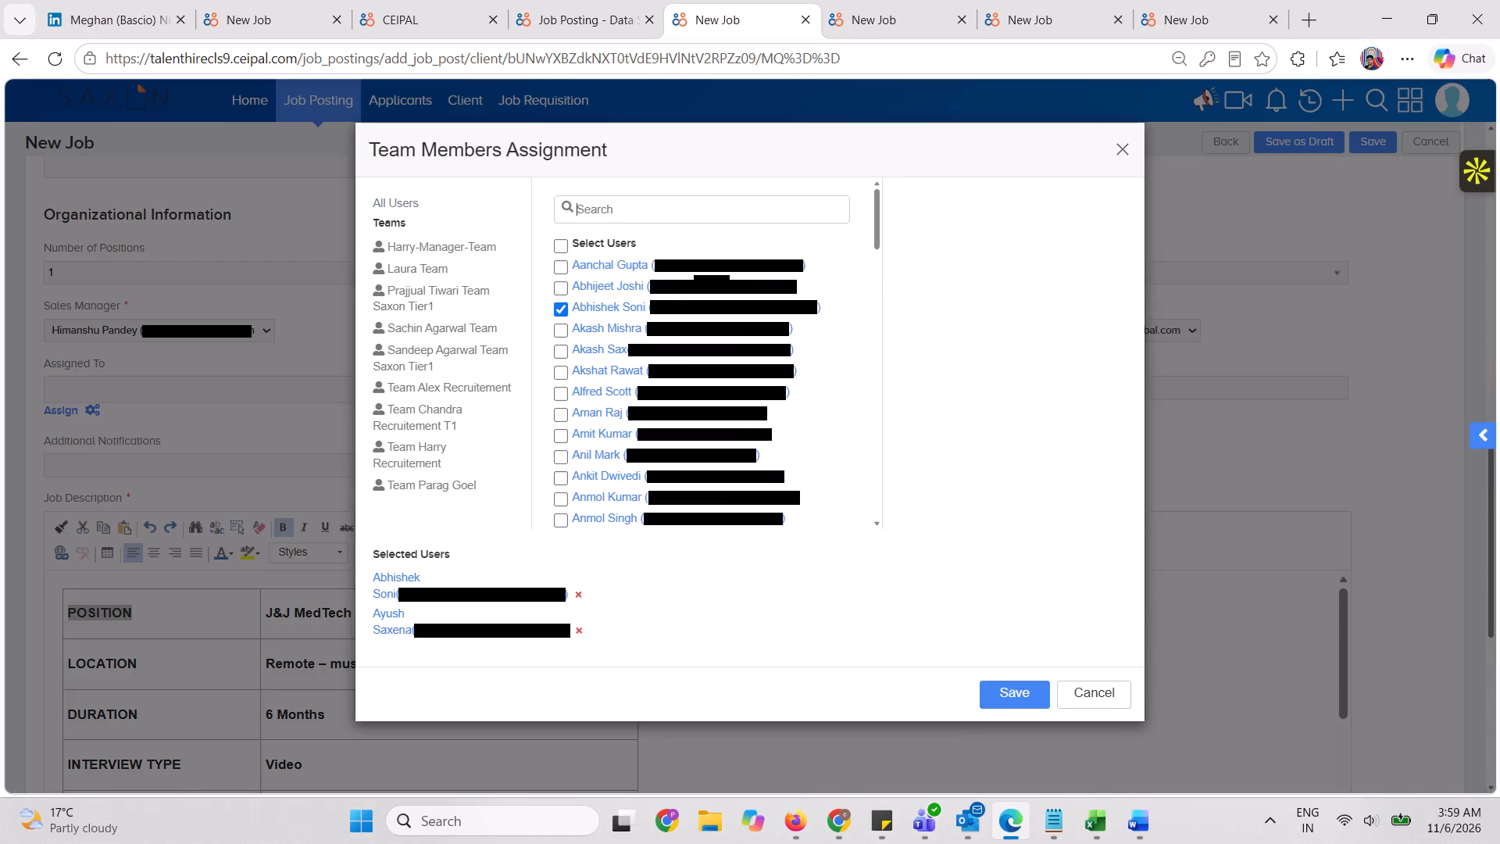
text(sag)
click(566, 268)
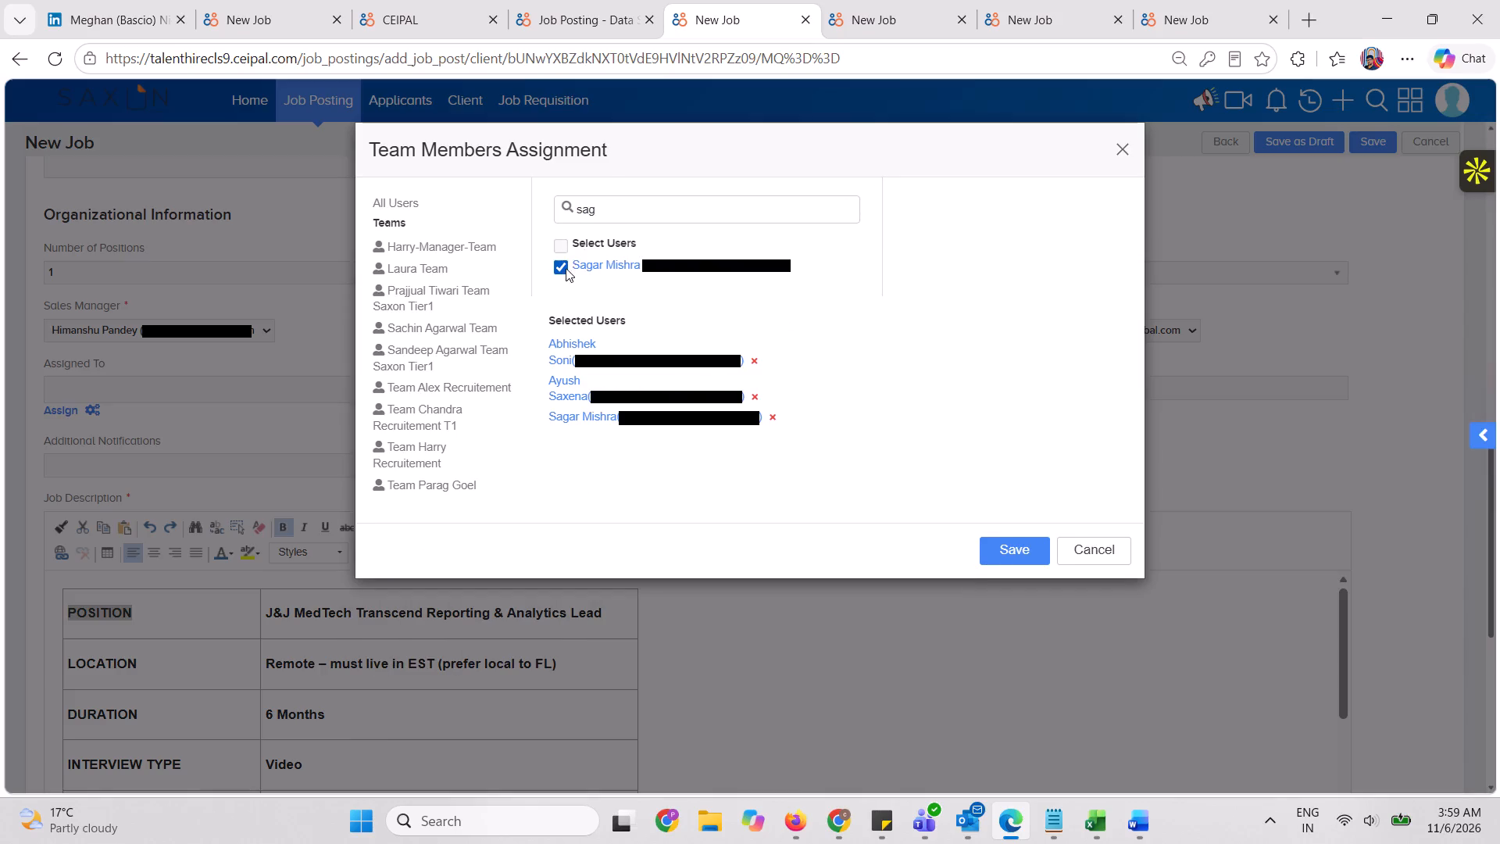
Search the users for "char", add the matching recruiter, and save the team members assignment.
drag(648, 215, 449, 221)
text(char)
click(566, 268)
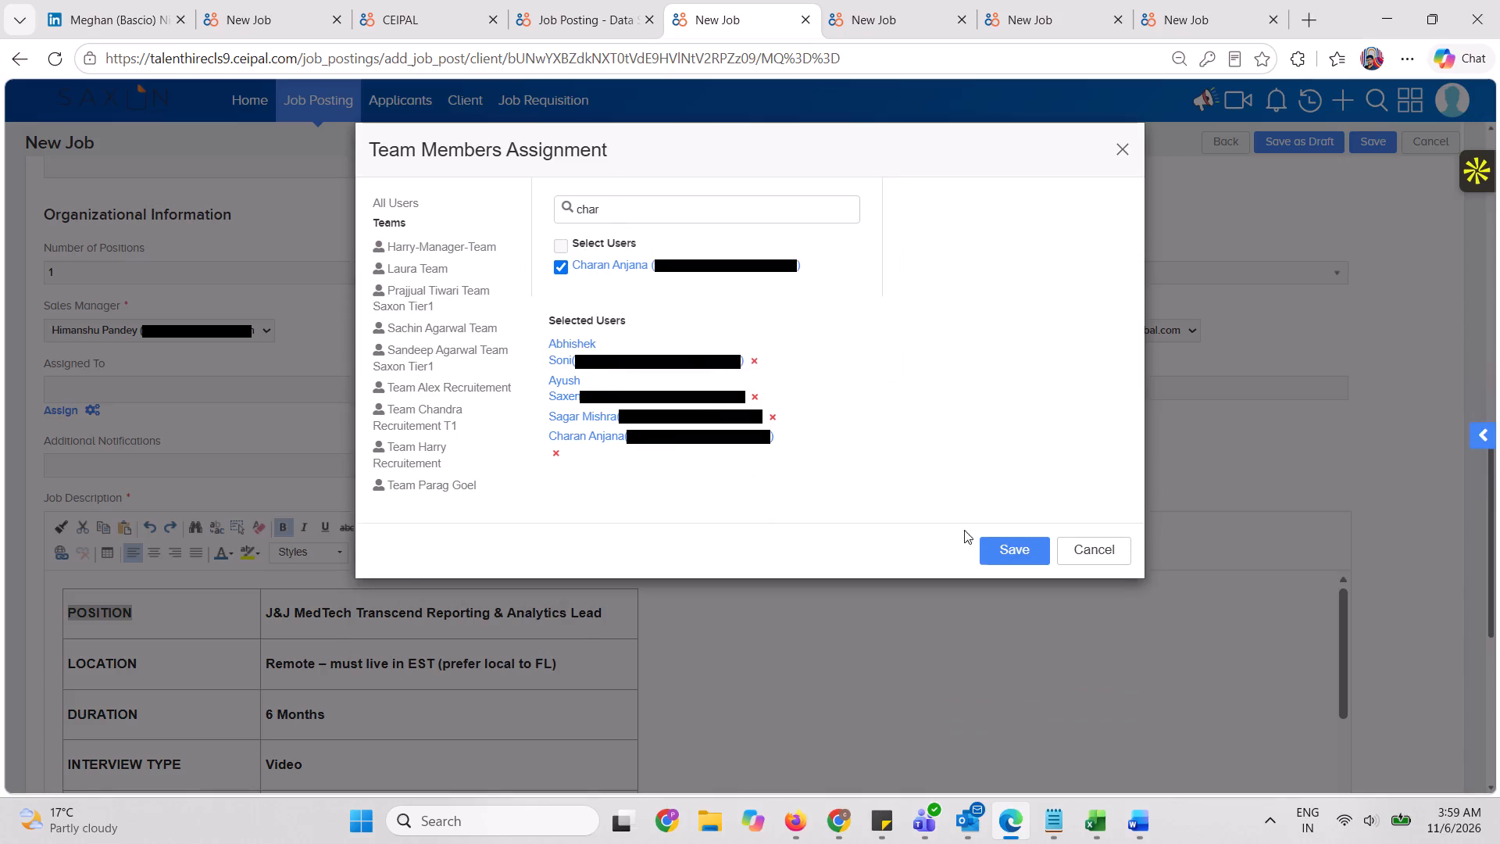
click(1023, 550)
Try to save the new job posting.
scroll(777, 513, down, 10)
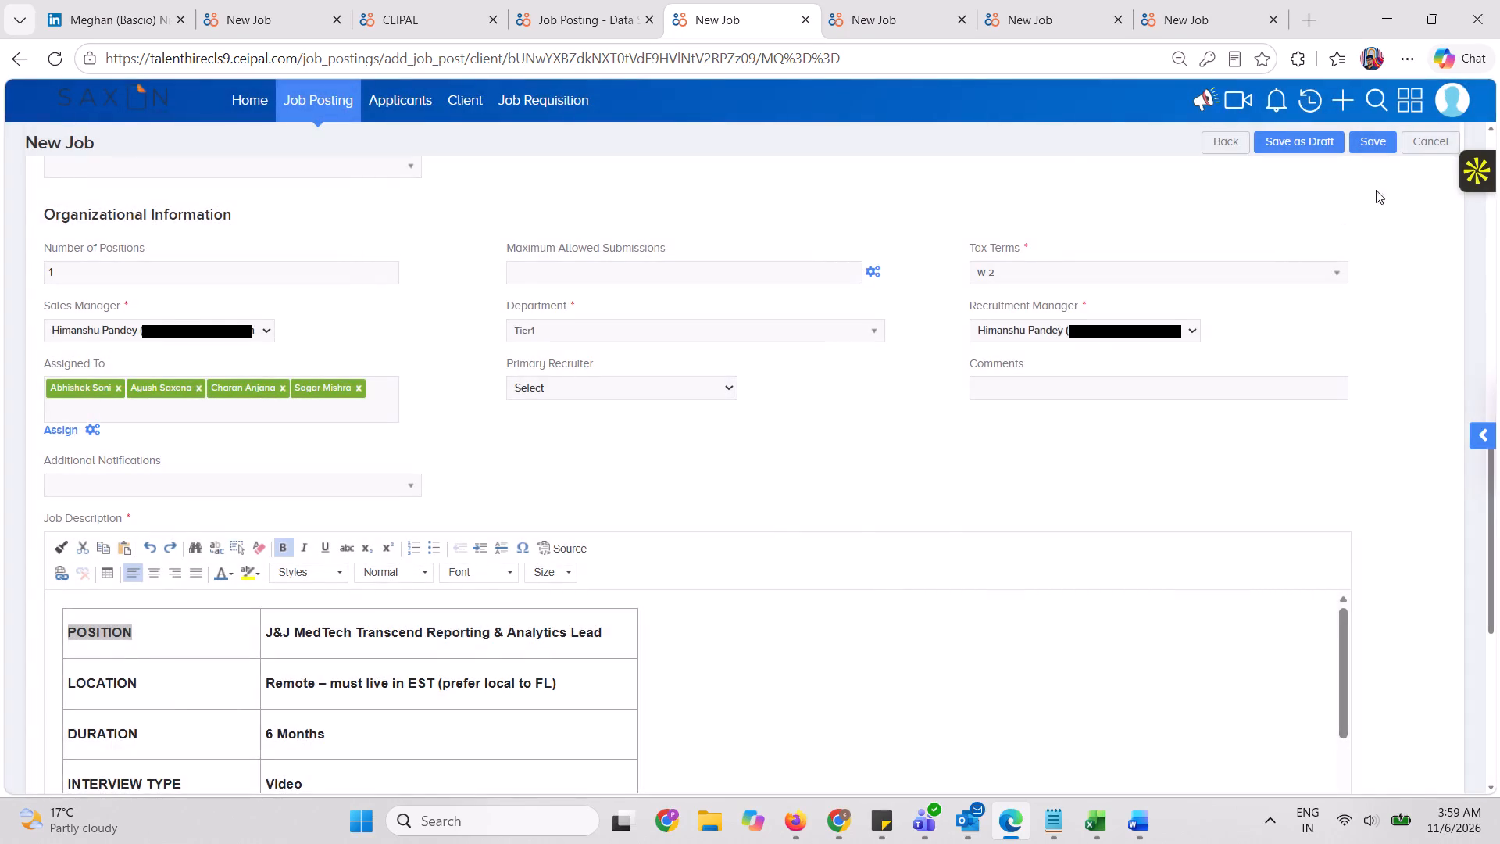
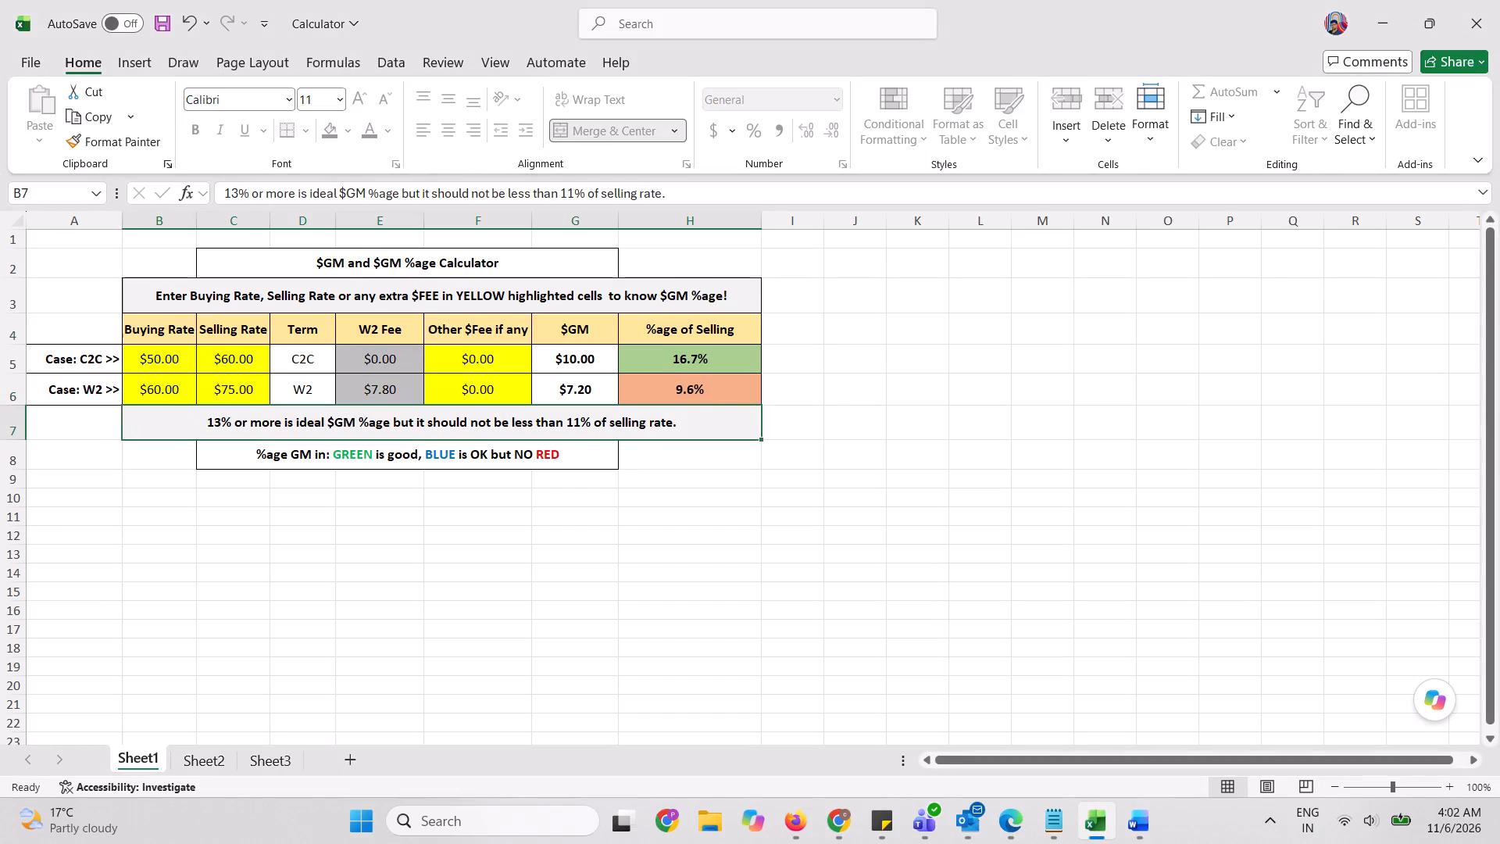
Set the selling rate for the W2 case to 76 in the $GM and $GM %age calculator.
click(223, 381)
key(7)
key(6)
key(Return)
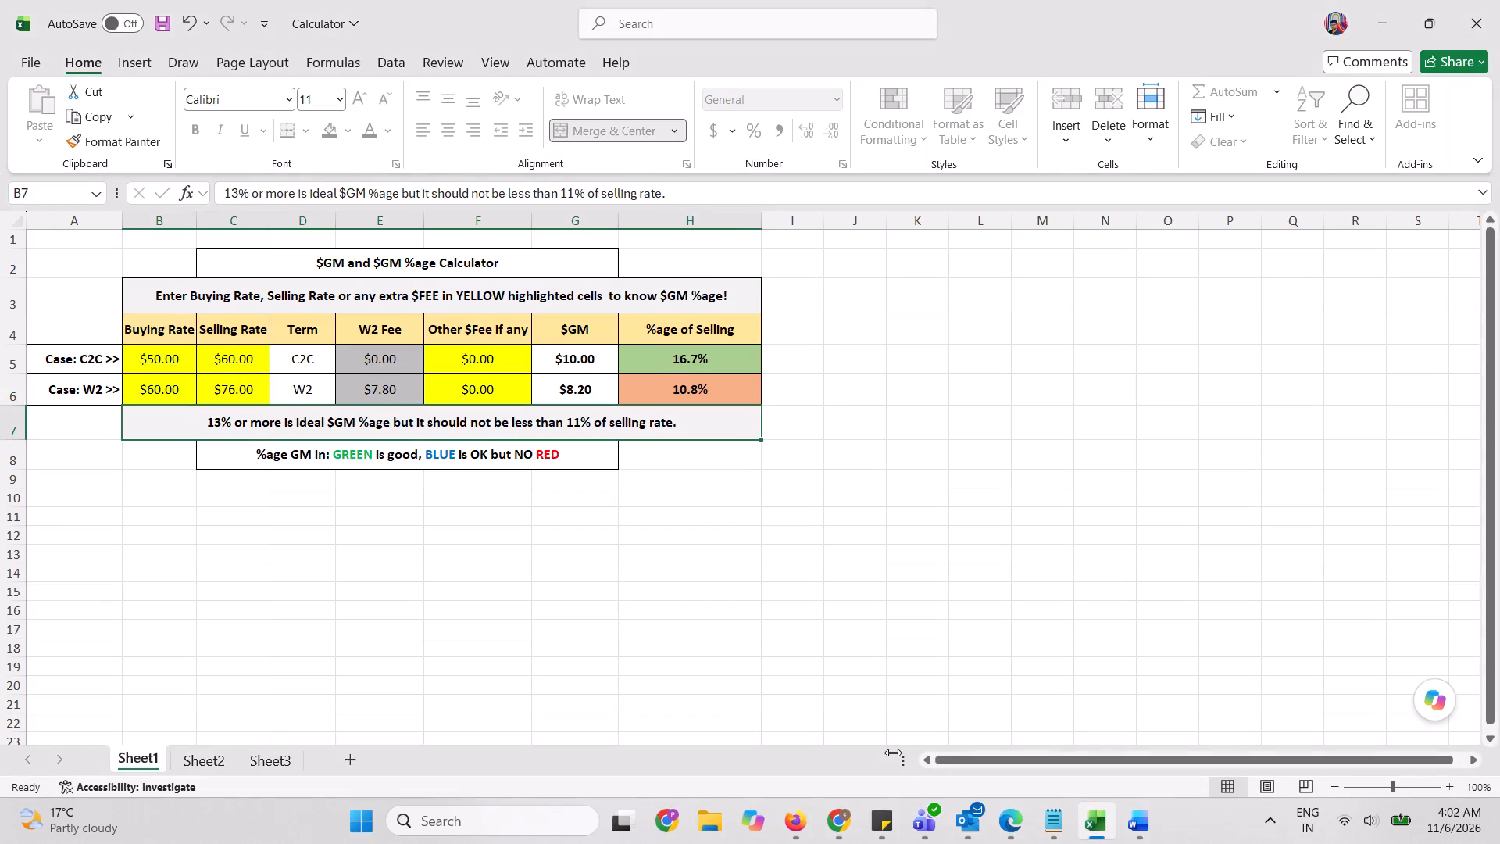
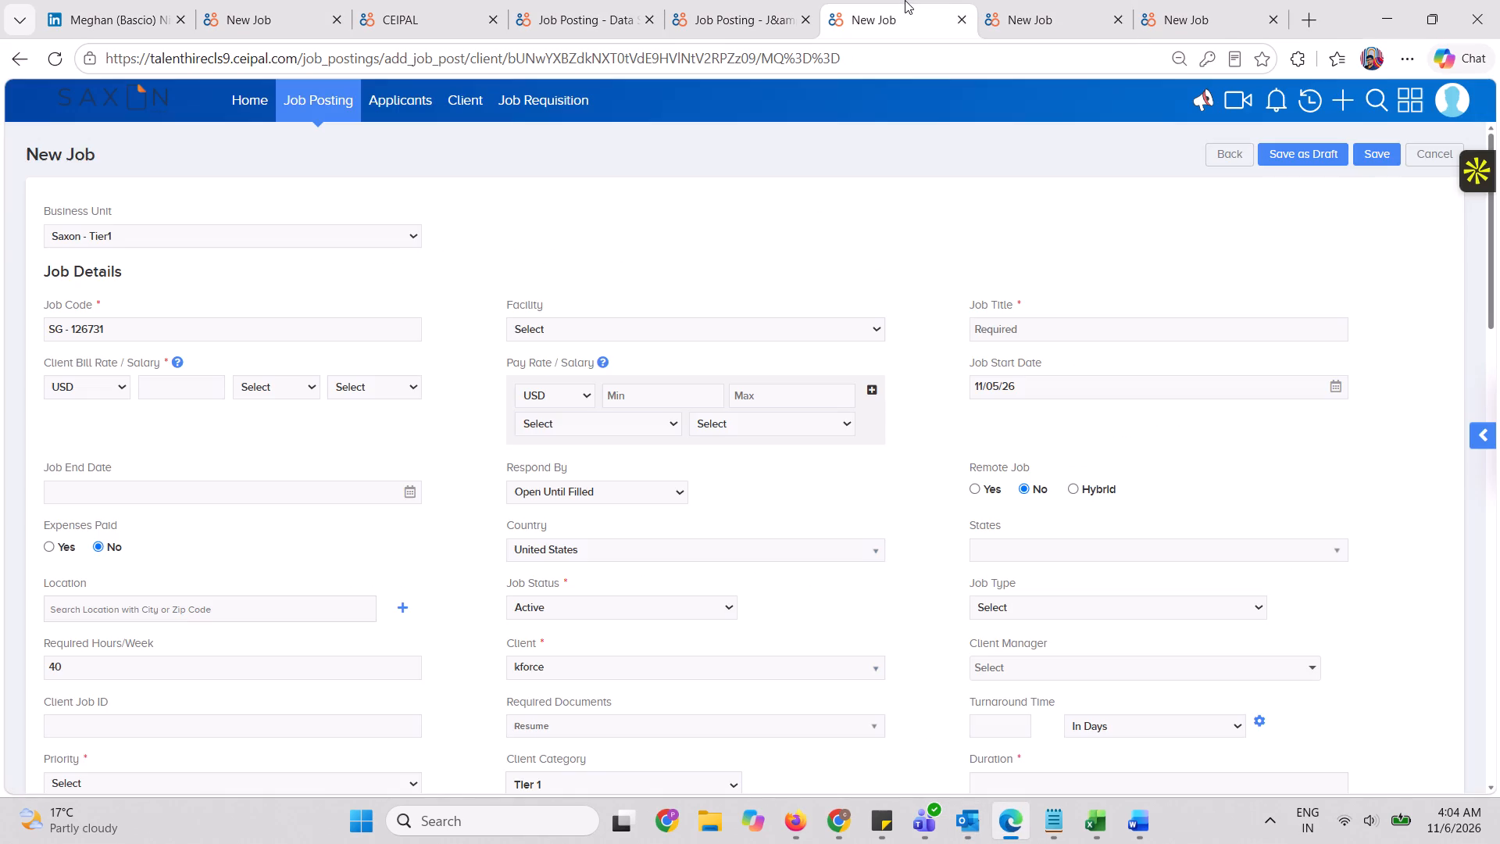
Paste the copied F5 Engineer/ SME requirement into the job description of the blank kforce job.
scroll(530, 485, down, 9)
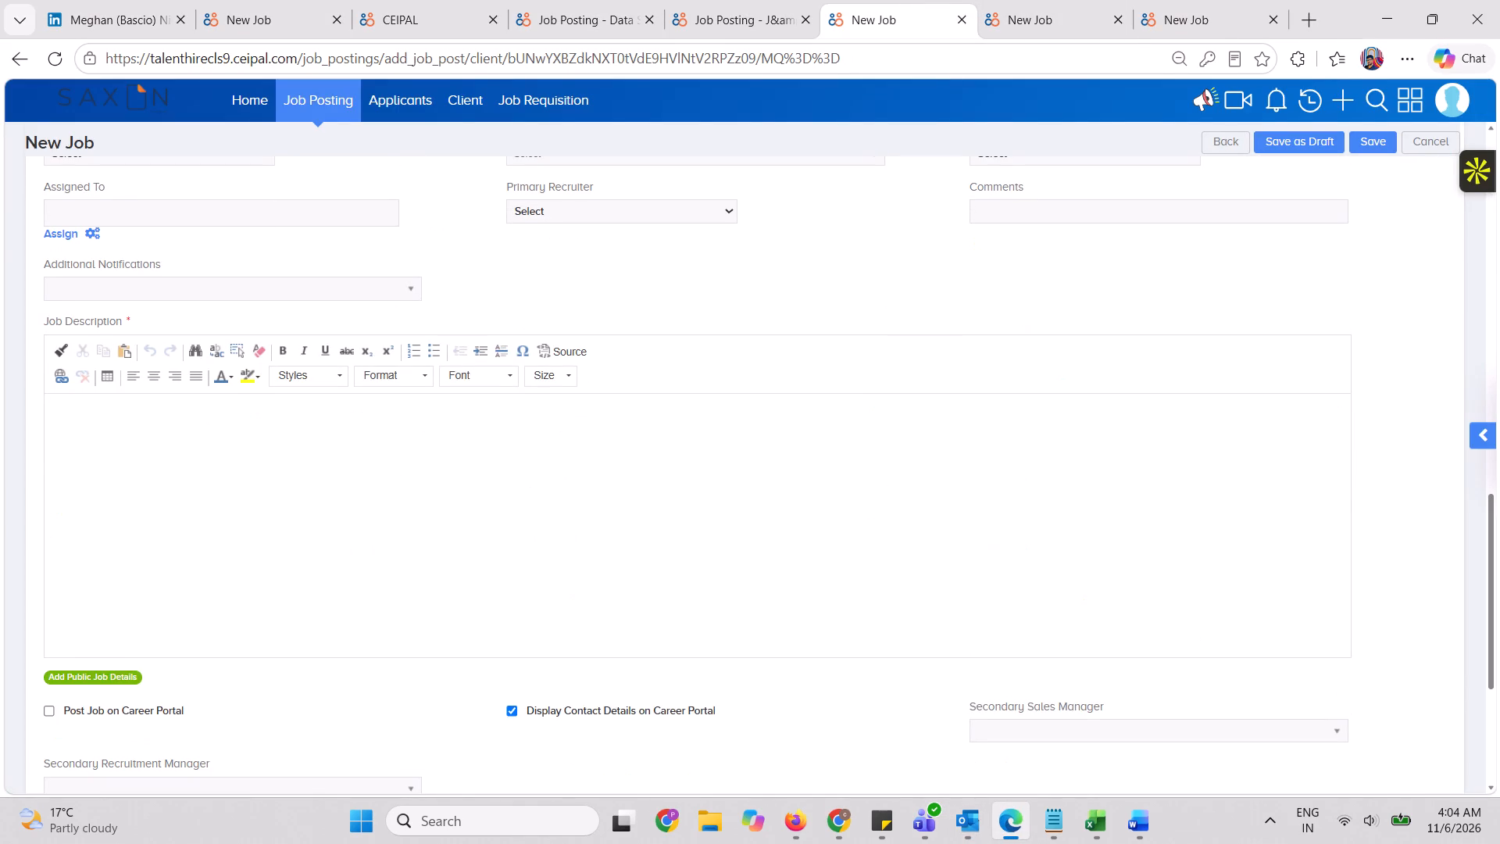
click(164, 521)
key(ctrl+v)
scroll(164, 521, up, 8)
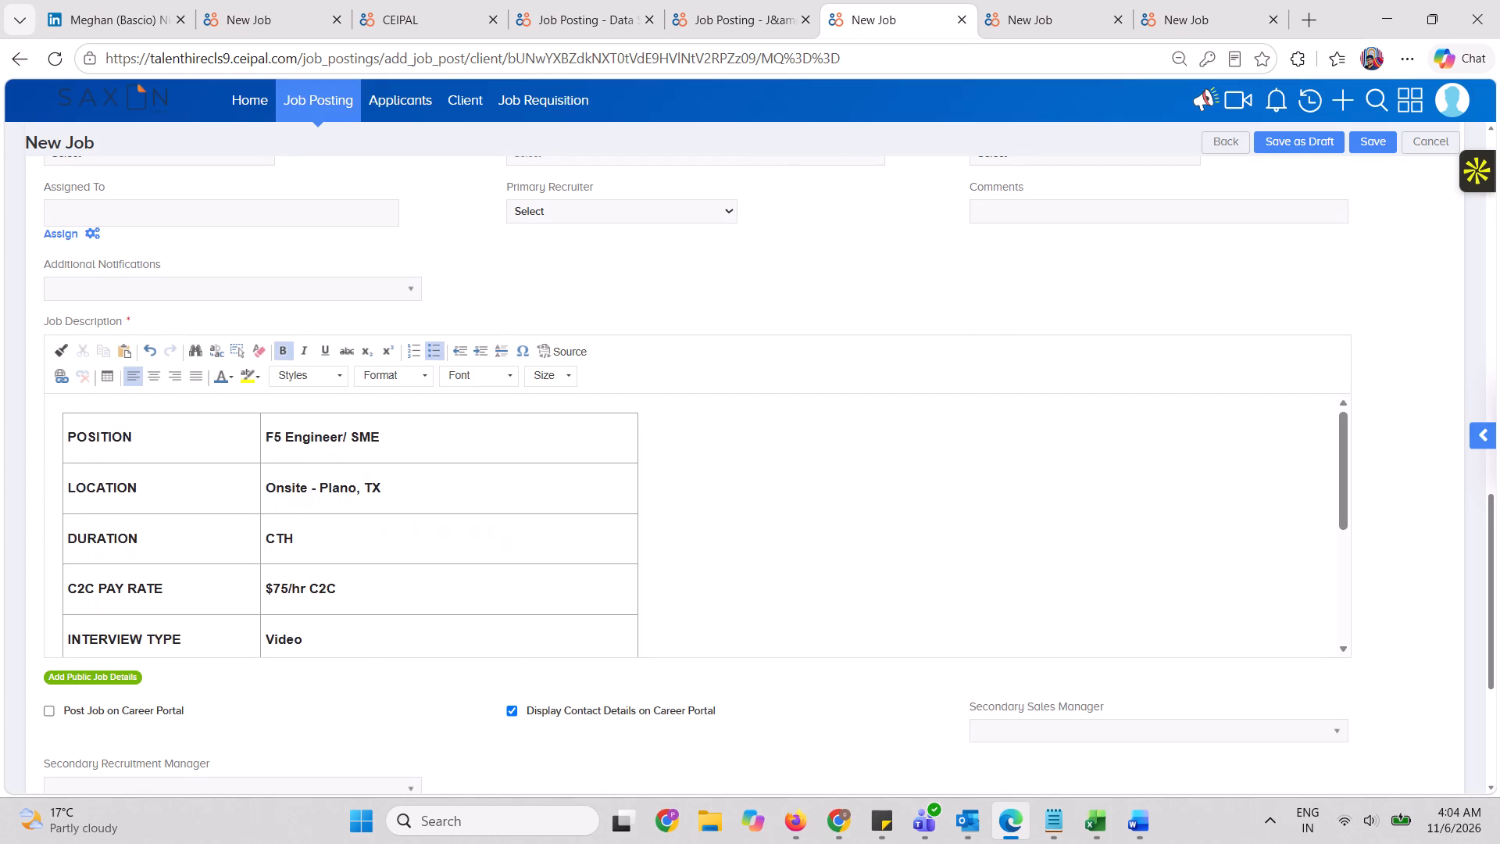
Copy the position row from the job description and set the job title to F5 Engineer/ SME, without the POSITION label.
drag(466, 433, 227, 419)
key(ctrl+c)
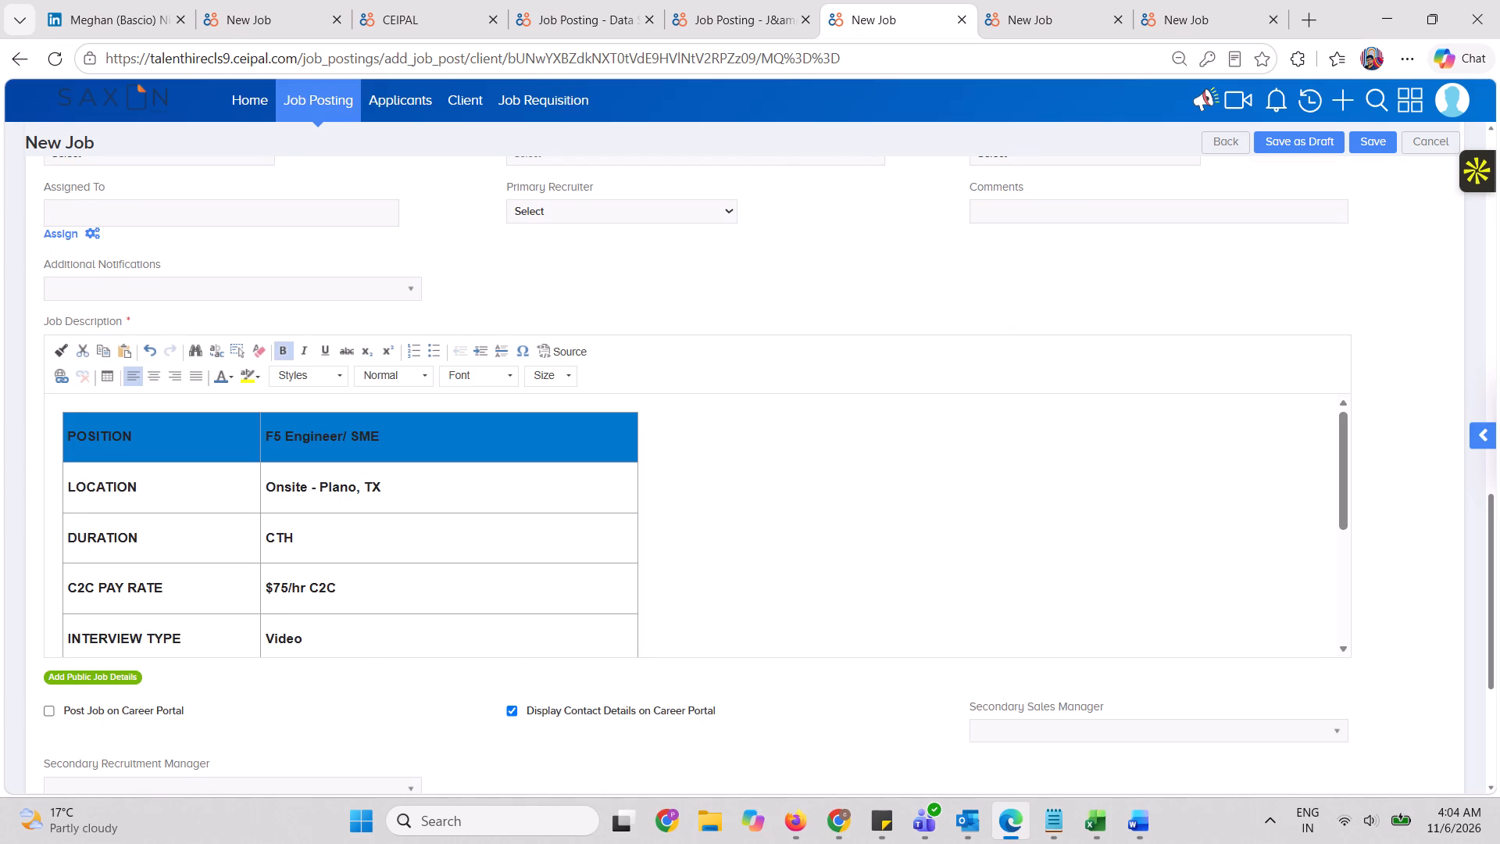
scroll(227, 419, up, 13)
click(1016, 331)
key(ctrl+v)
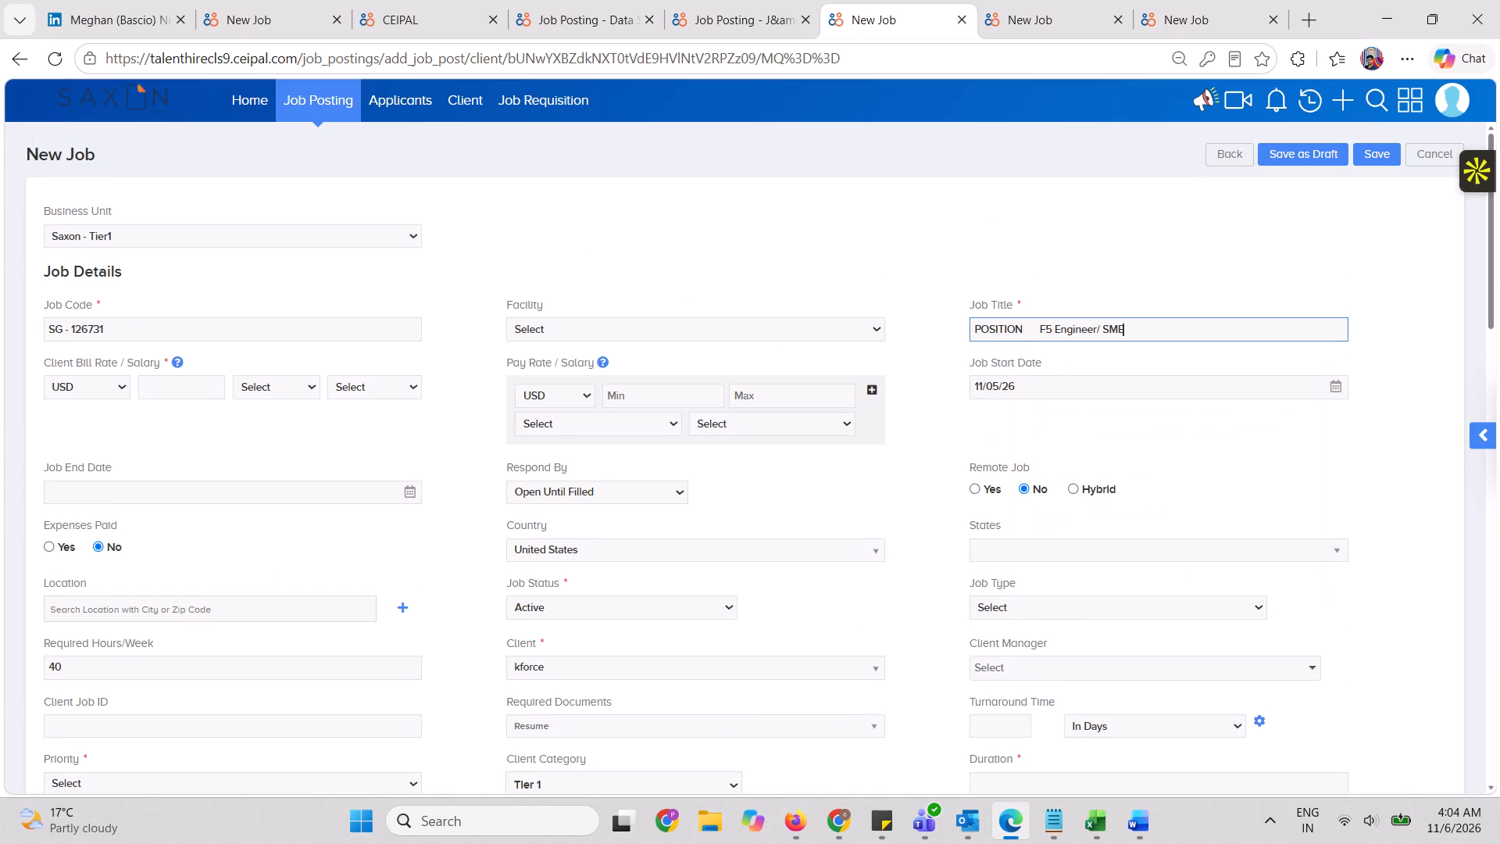
drag(1035, 327, 671, 301)
key(BackSpace)
click(678, 274)
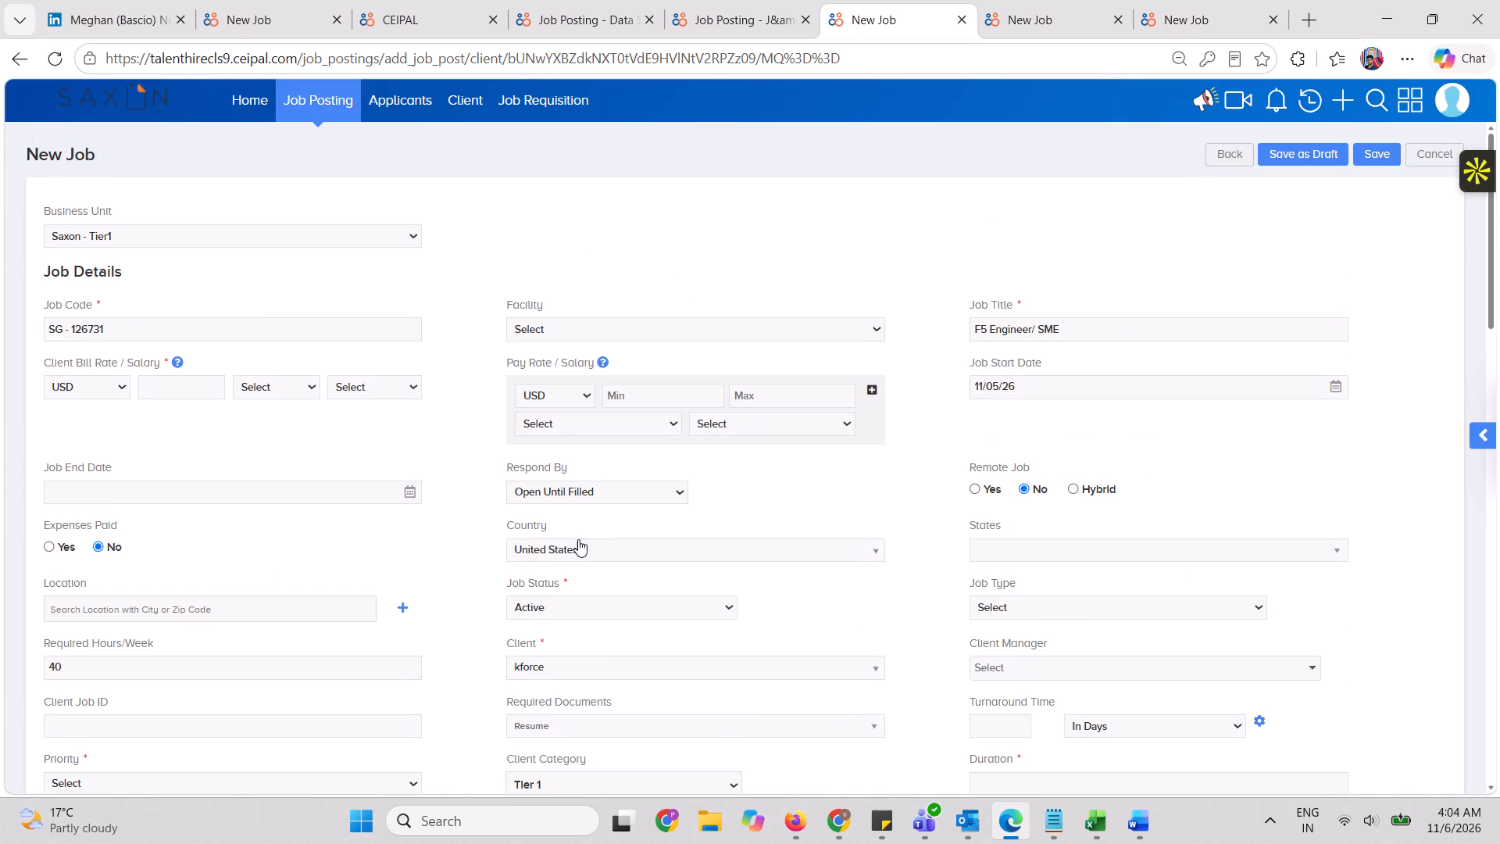
Search the country list for "uni" and choose United States for the job.
click(545, 542)
text(uni)
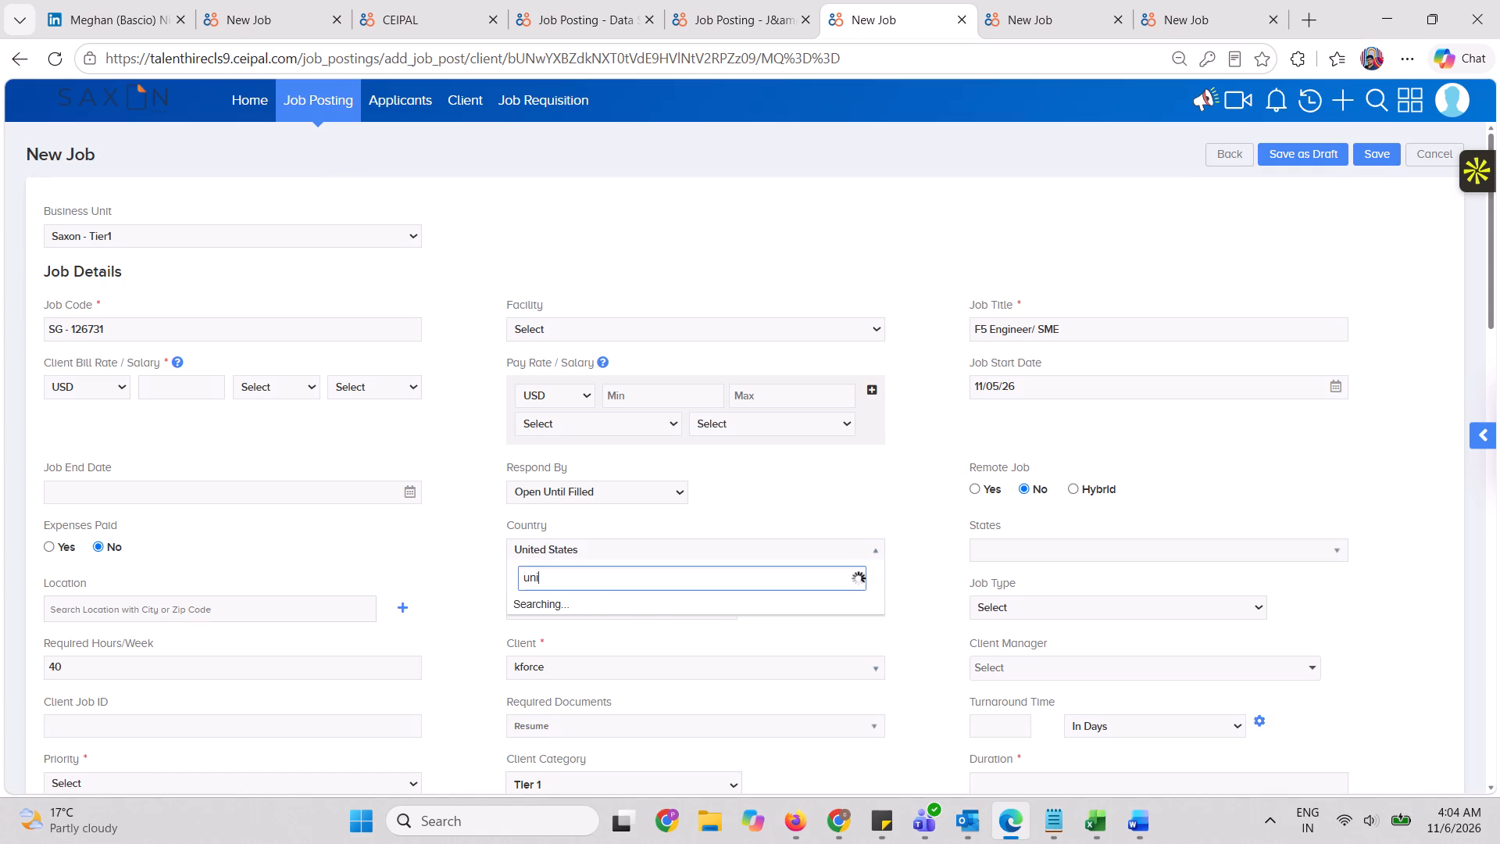
click(558, 610)
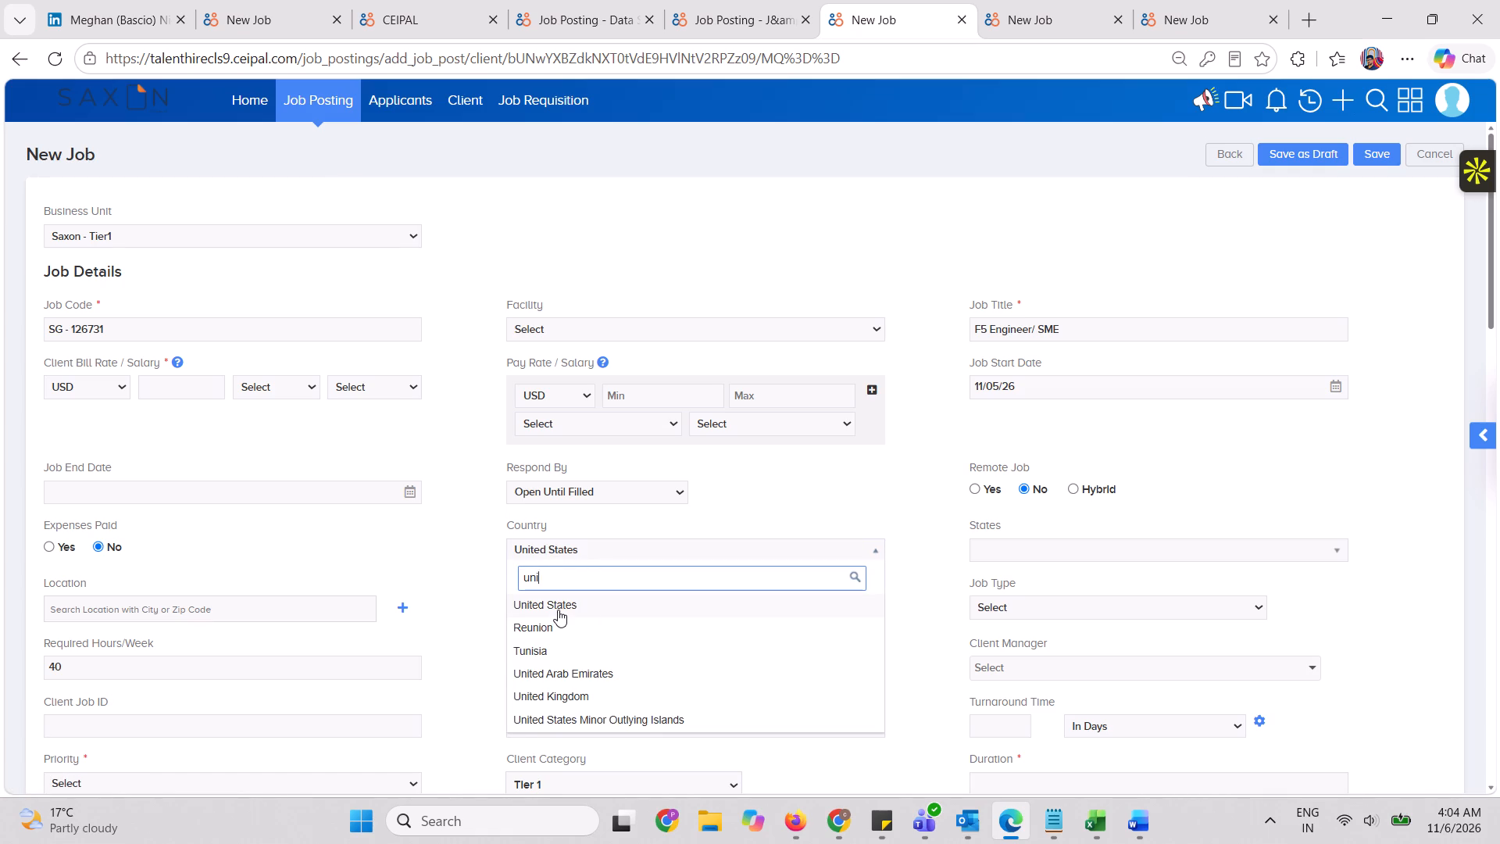
click(425, 540)
Set the client bill rate to 55 USD, Hourly, with the Contract type.
click(173, 391)
key(5)
key(5)
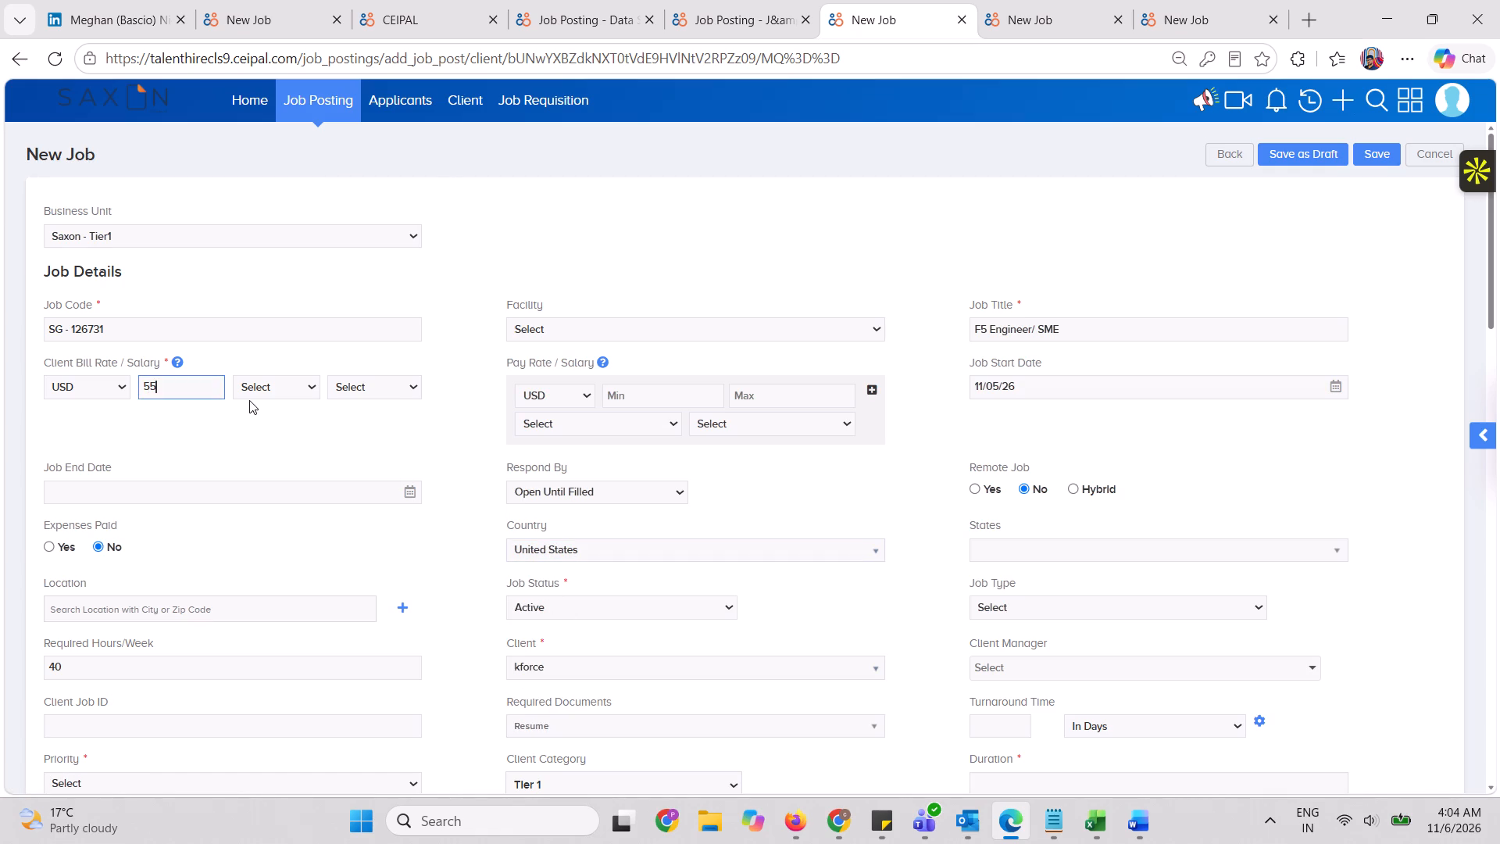
click(251, 399)
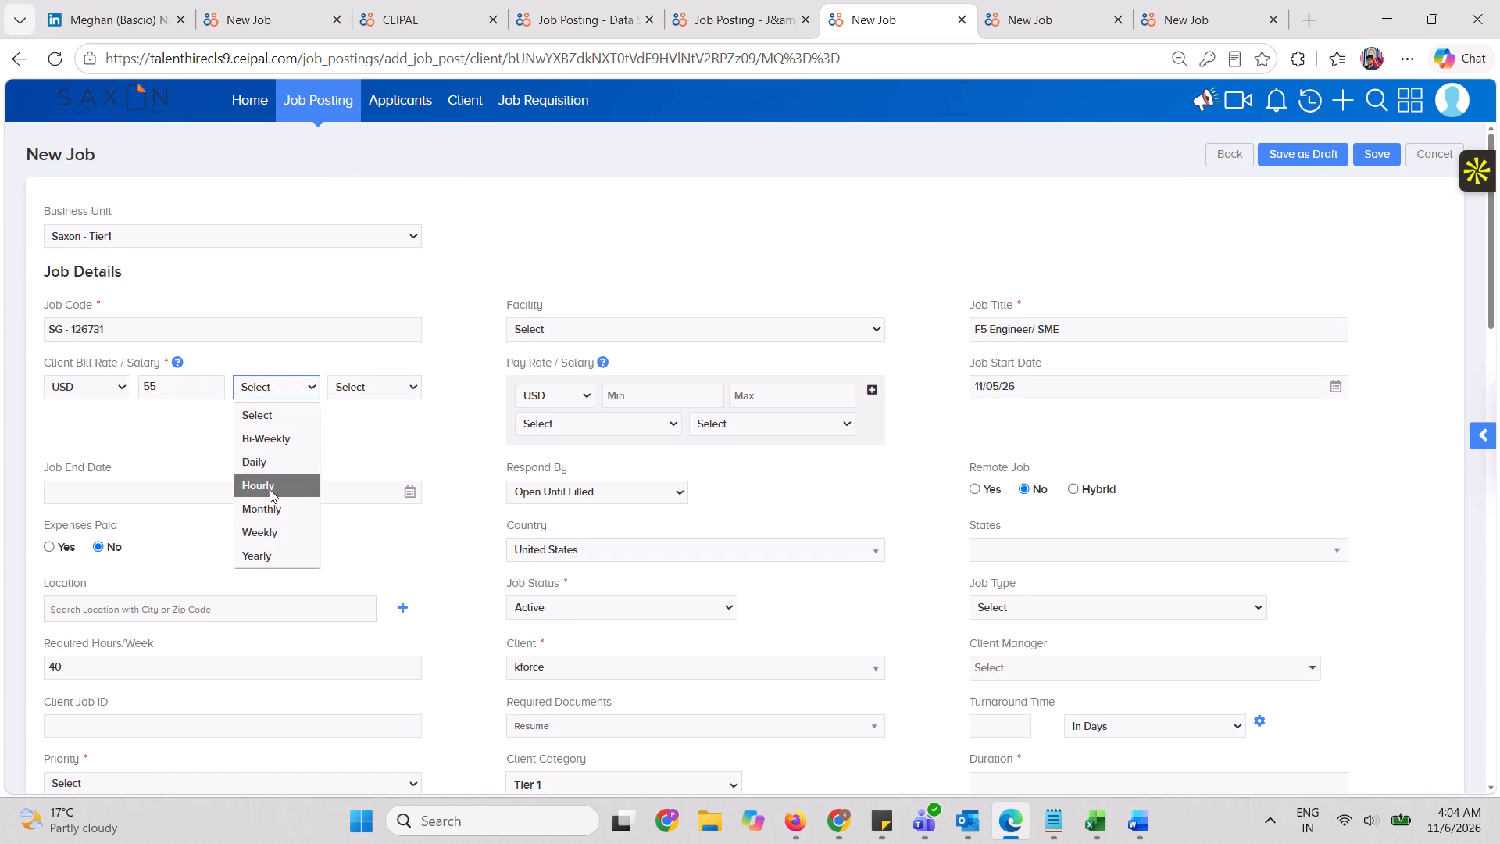
click(270, 489)
click(360, 390)
click(361, 530)
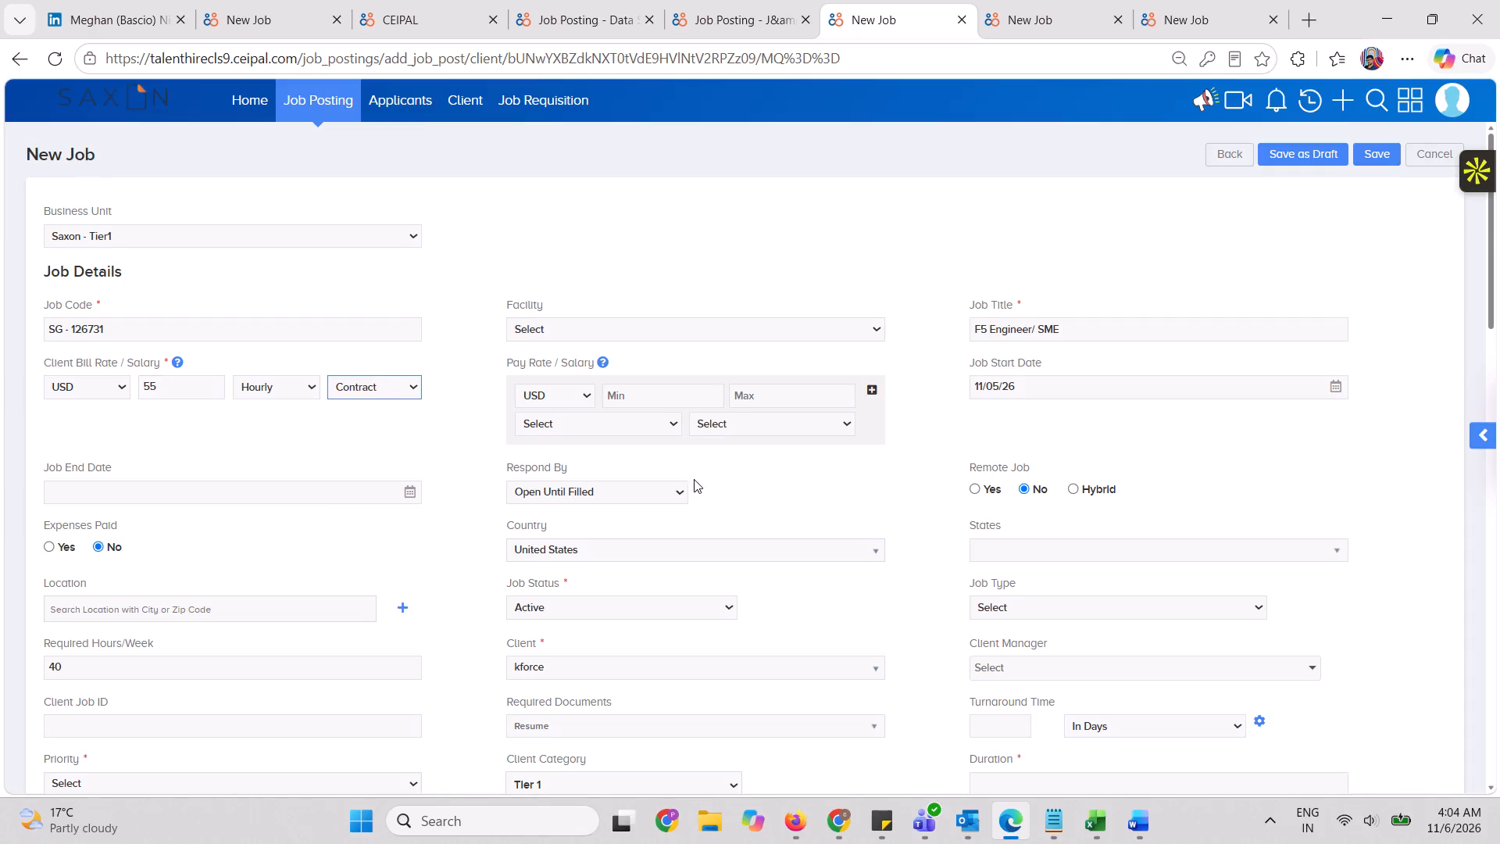
click(806, 488)
Set the job's duration to 12.
scroll(806, 488, down, 3)
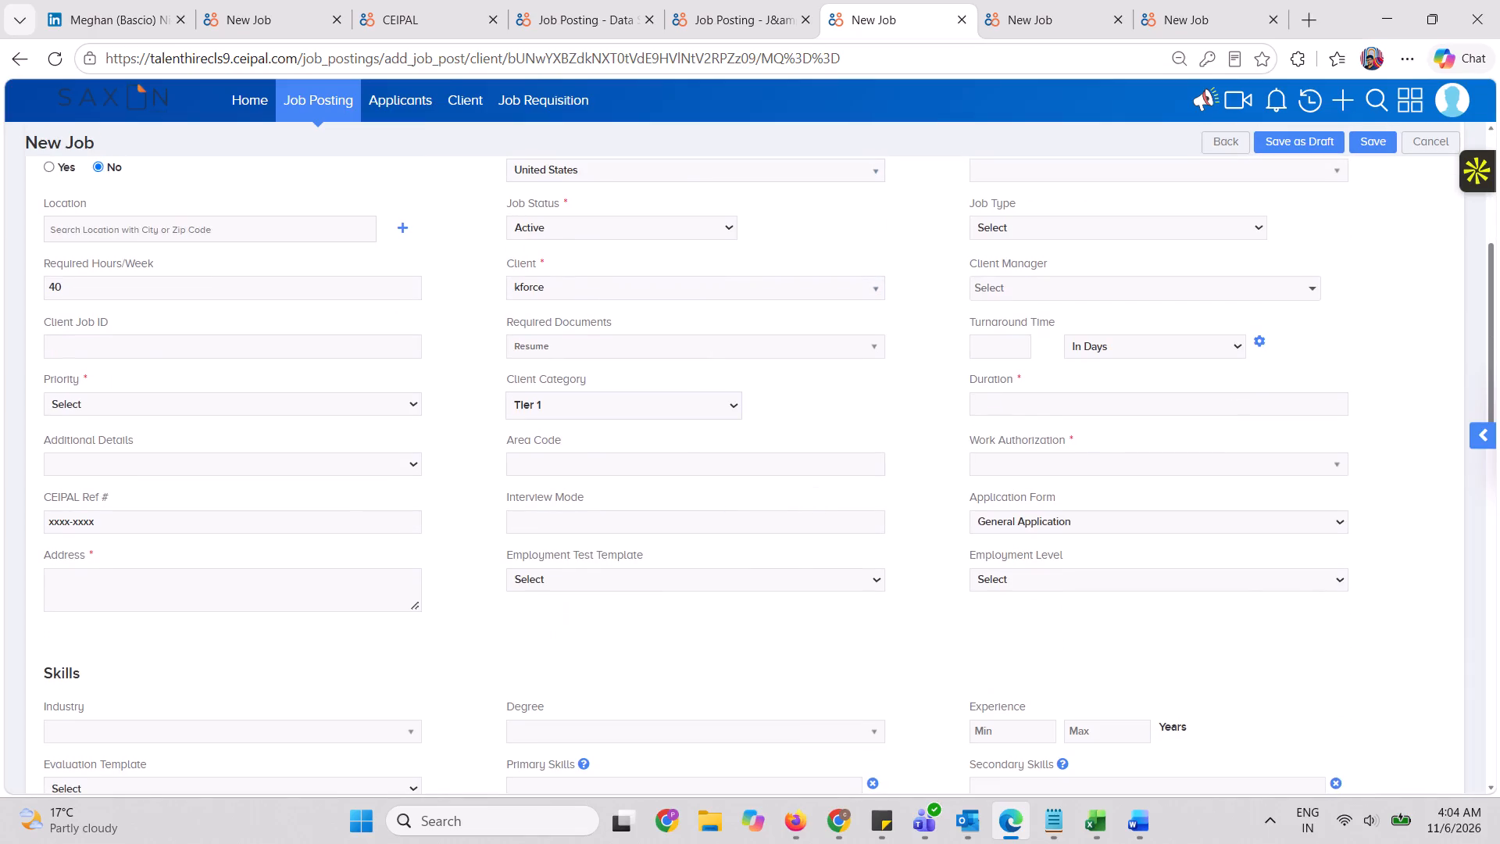
click(1001, 406)
click(1056, 490)
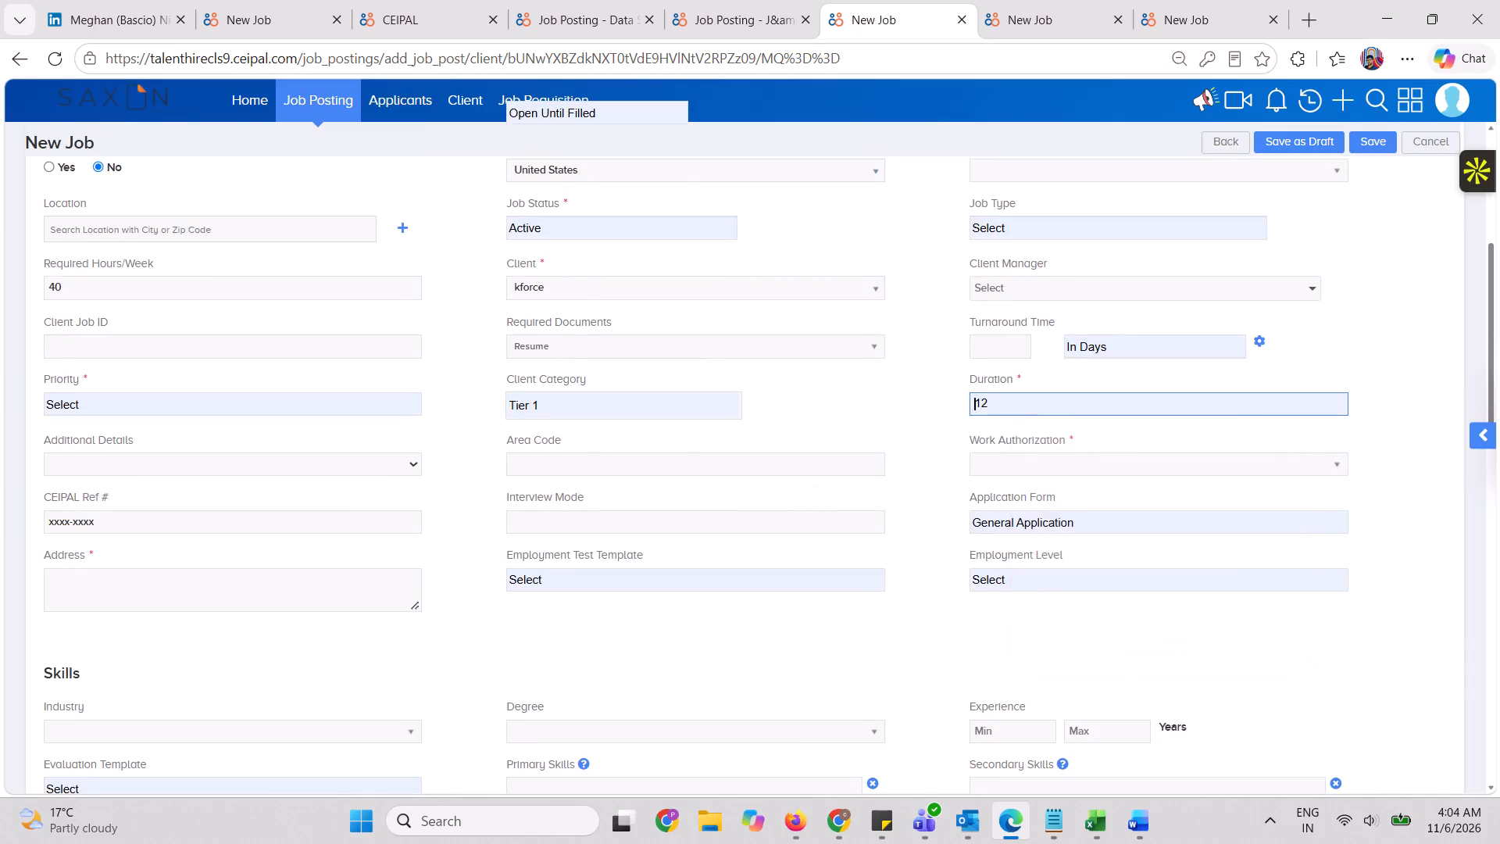
click(915, 475)
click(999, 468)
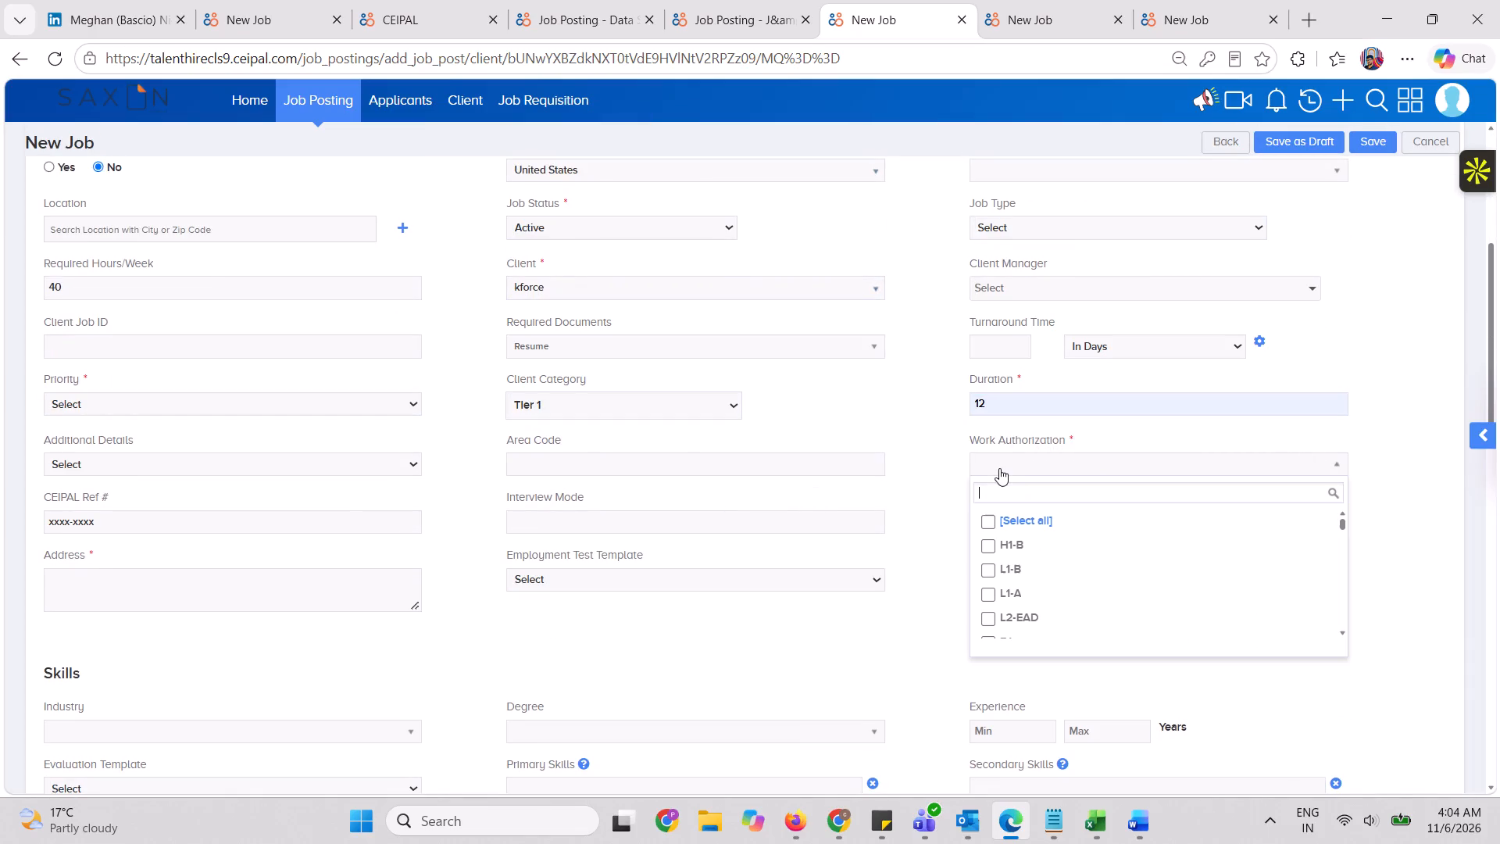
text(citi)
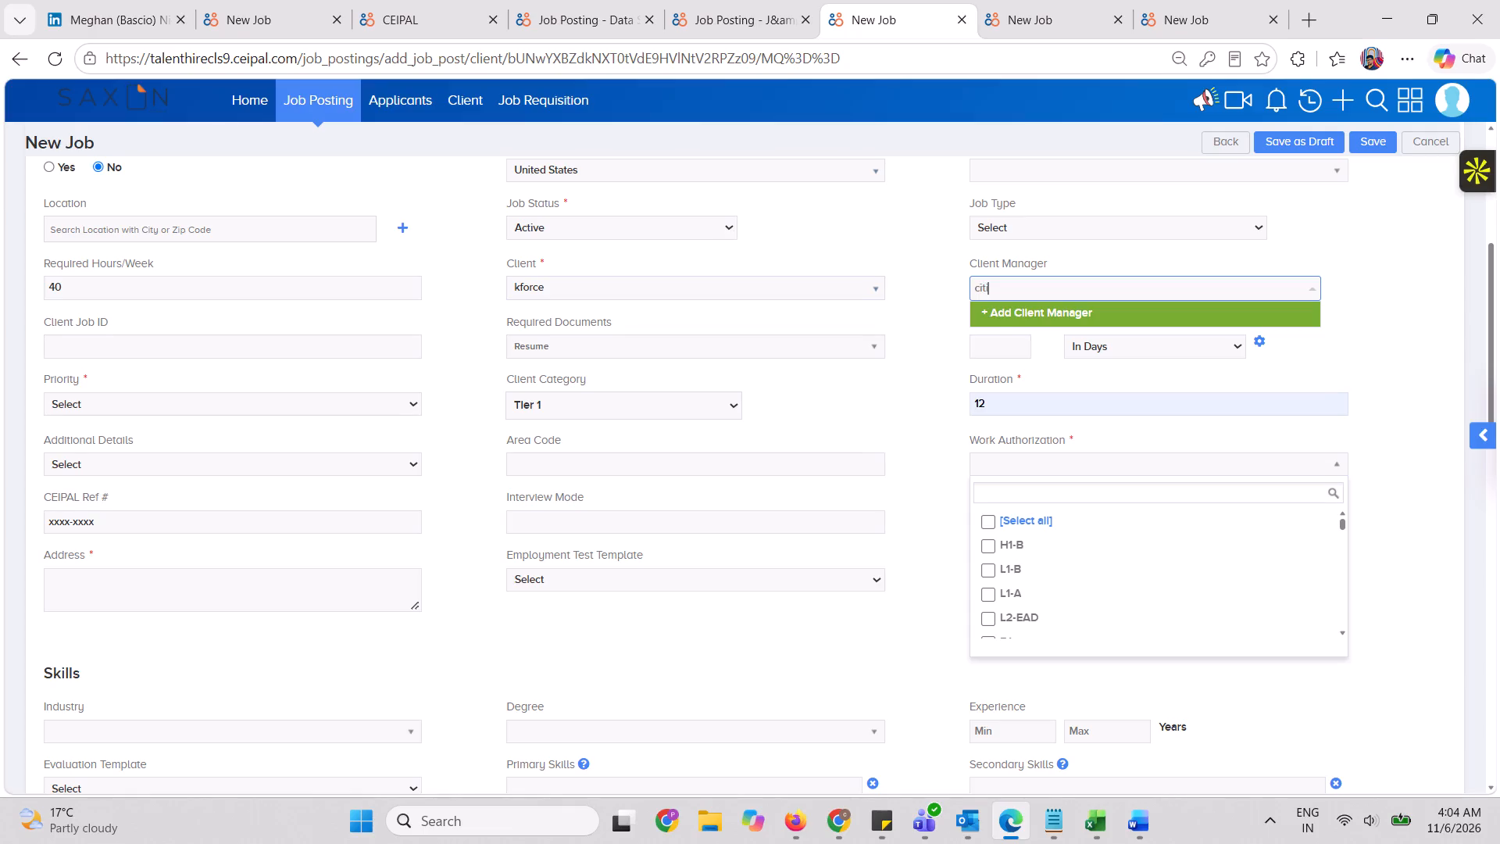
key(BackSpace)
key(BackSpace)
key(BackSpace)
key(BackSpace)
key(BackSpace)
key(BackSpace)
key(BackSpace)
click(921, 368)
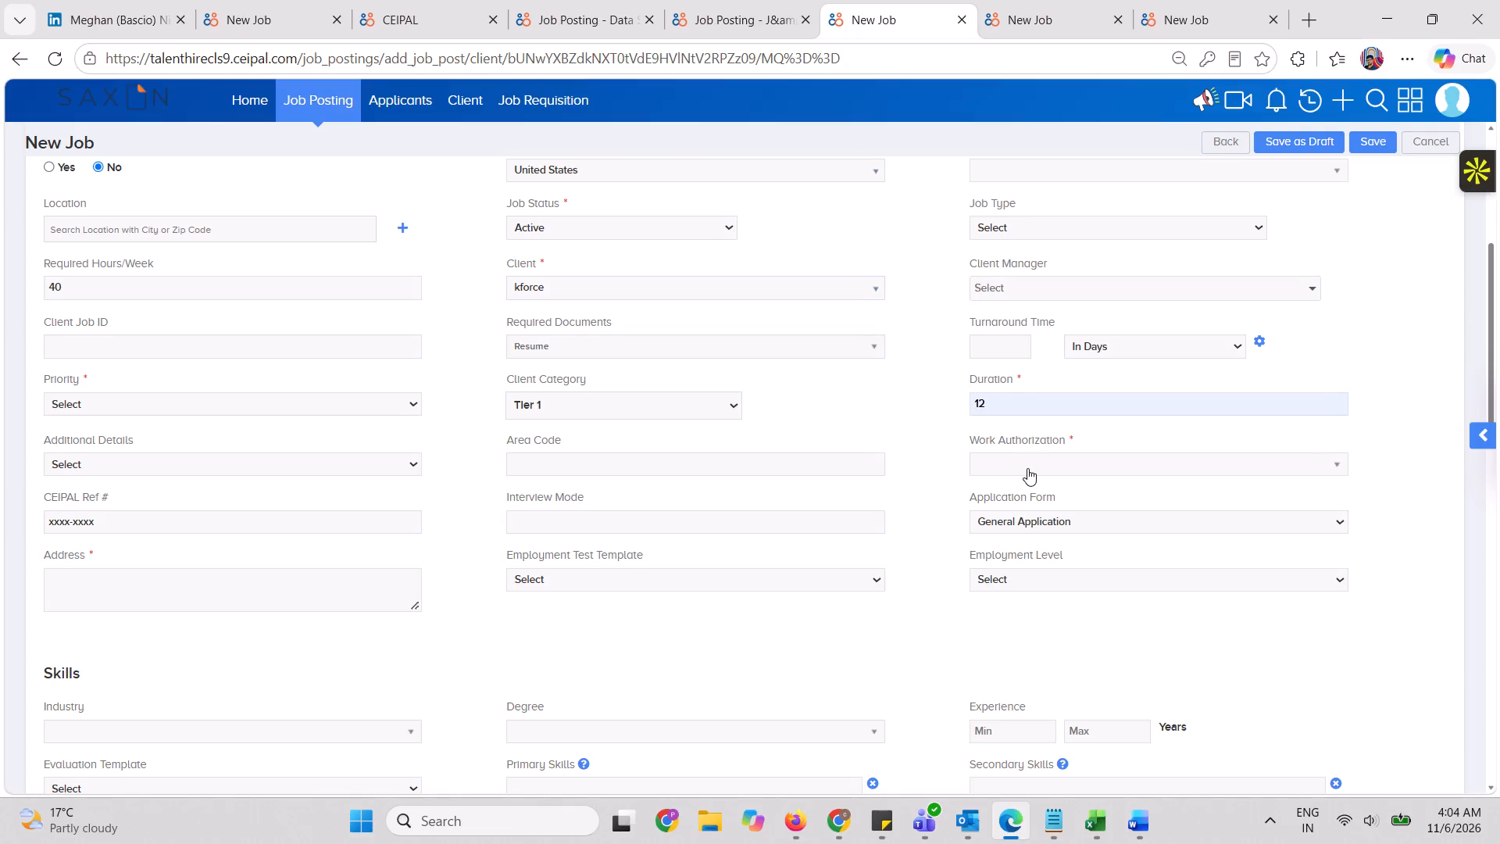
Search the work authorization options for "ci" and select Citizen.
click(1027, 467)
text(ci)
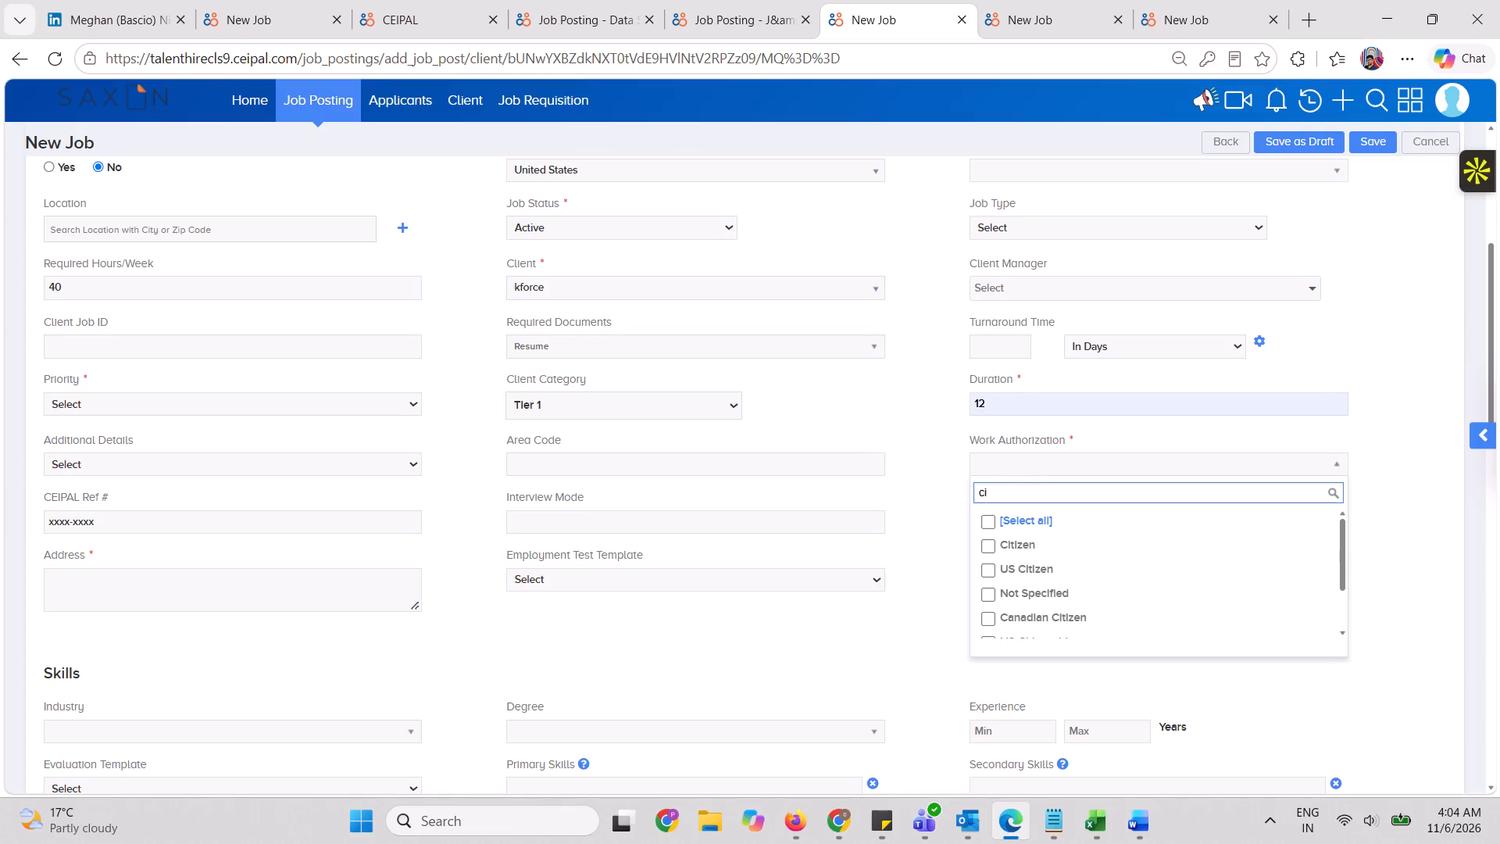
click(987, 546)
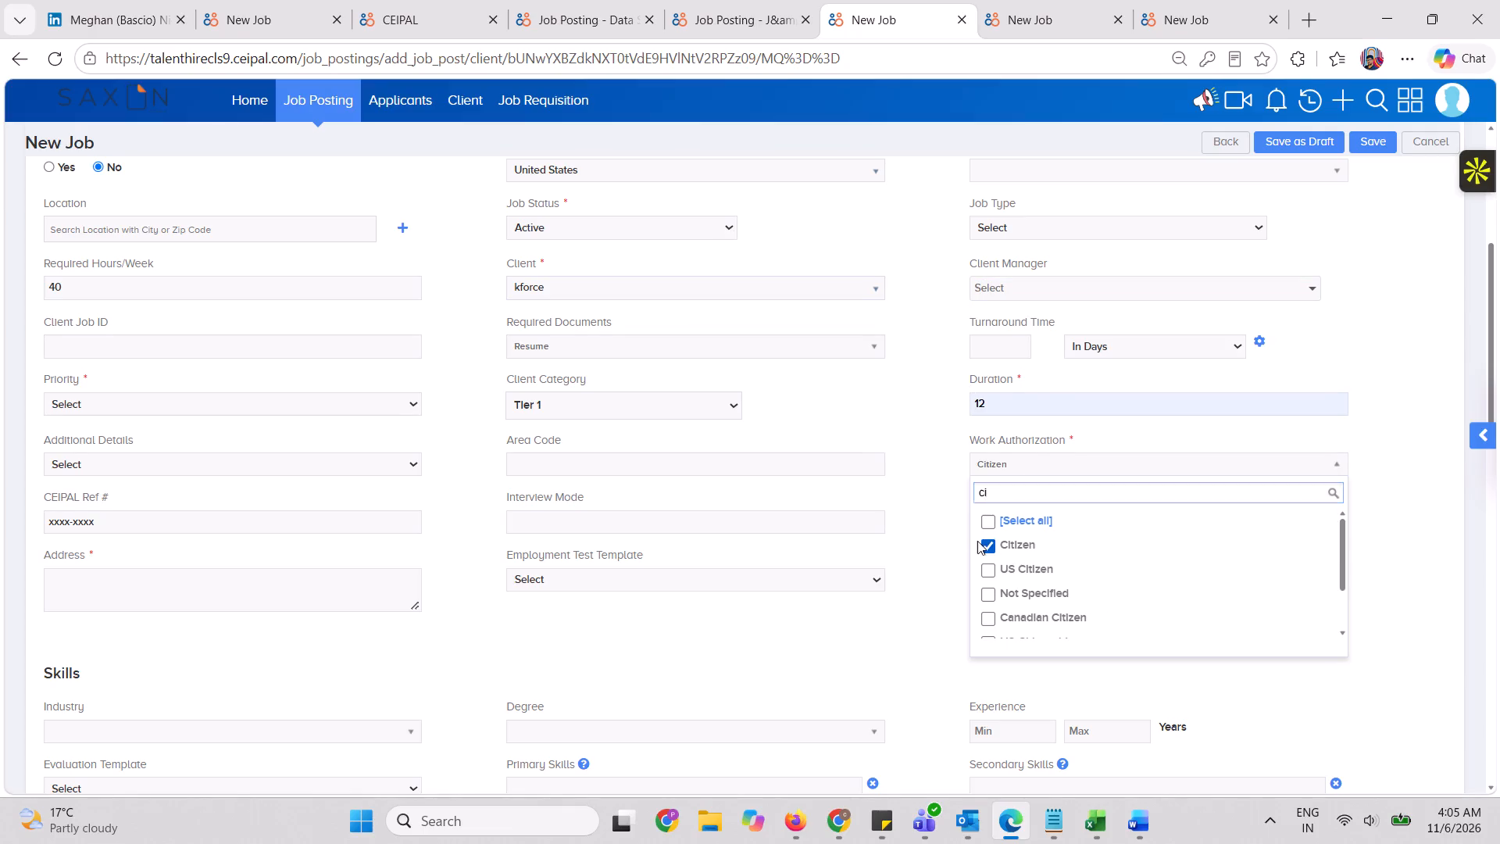
click(945, 519)
Enter a single period as the placeholder in the required address field.
click(178, 601)
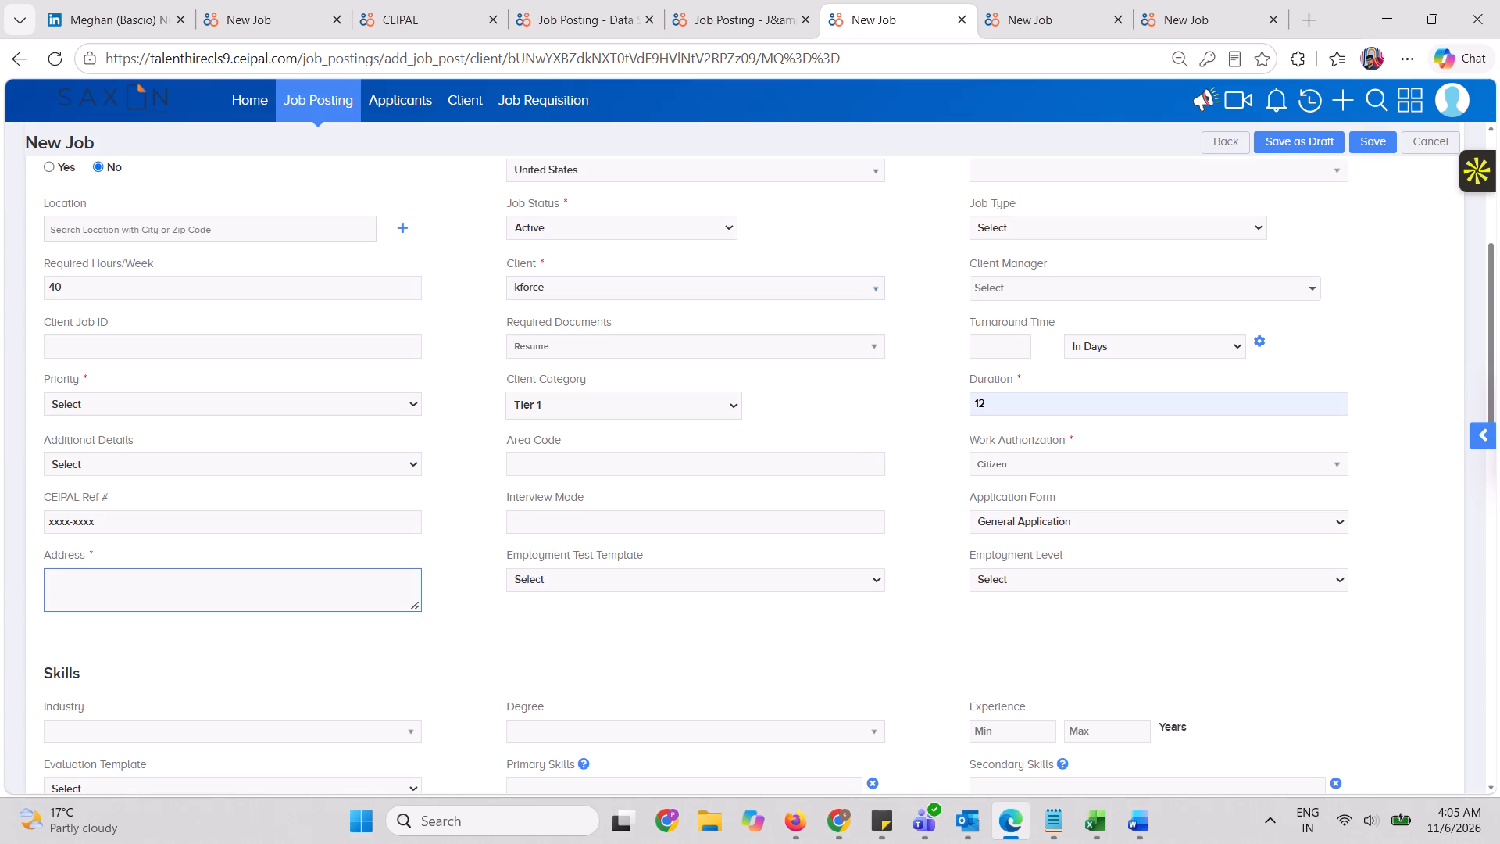
key(period)
Set the job's priority to Tier 1.
scroll(178, 601, down, 1)
click(126, 259)
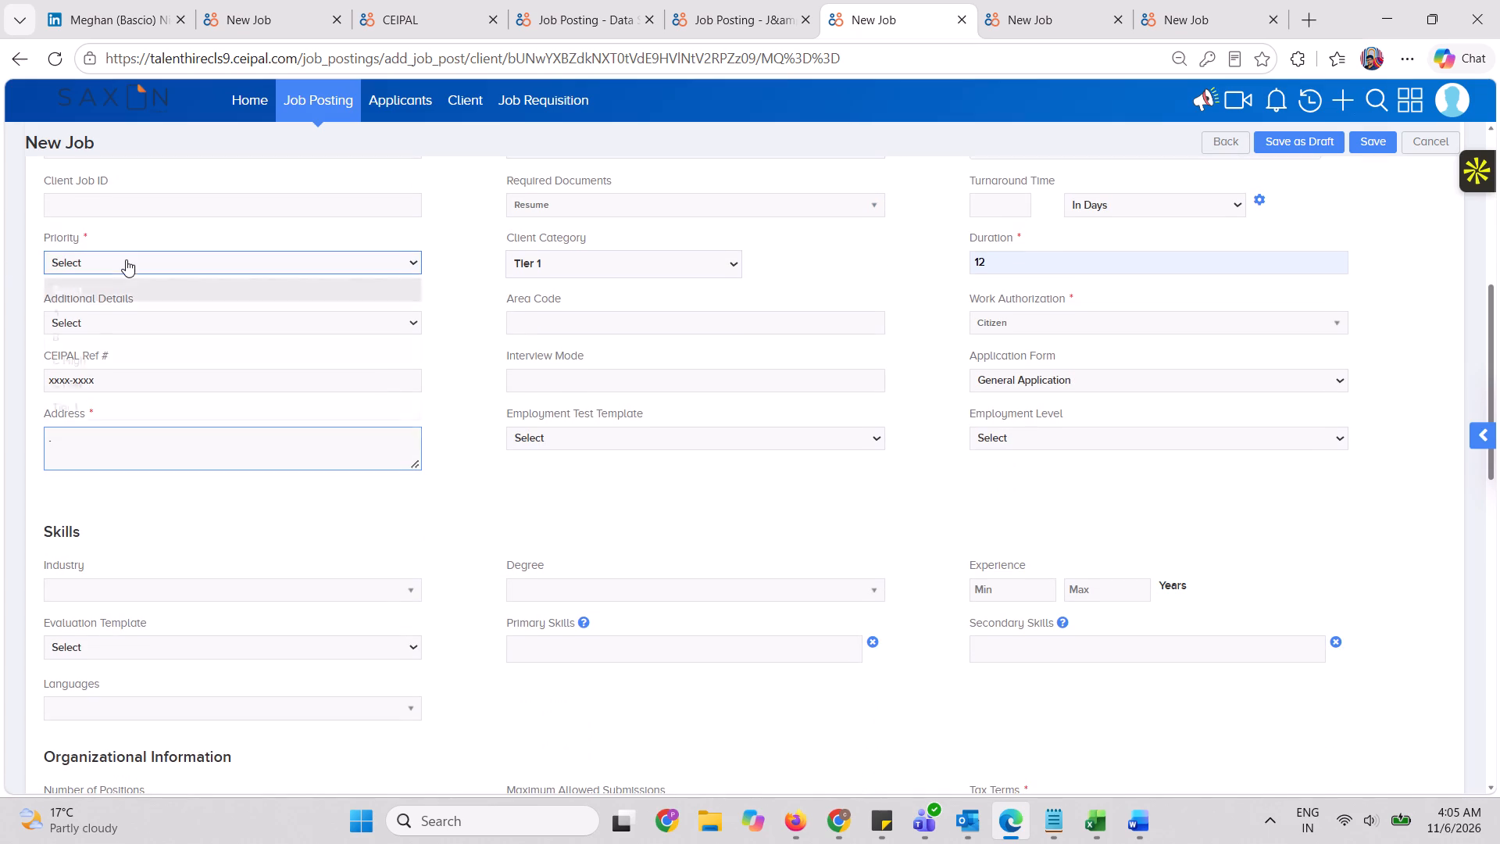
click(109, 401)
Set the job's tax terms to W-2.
scroll(884, 581, down, 1)
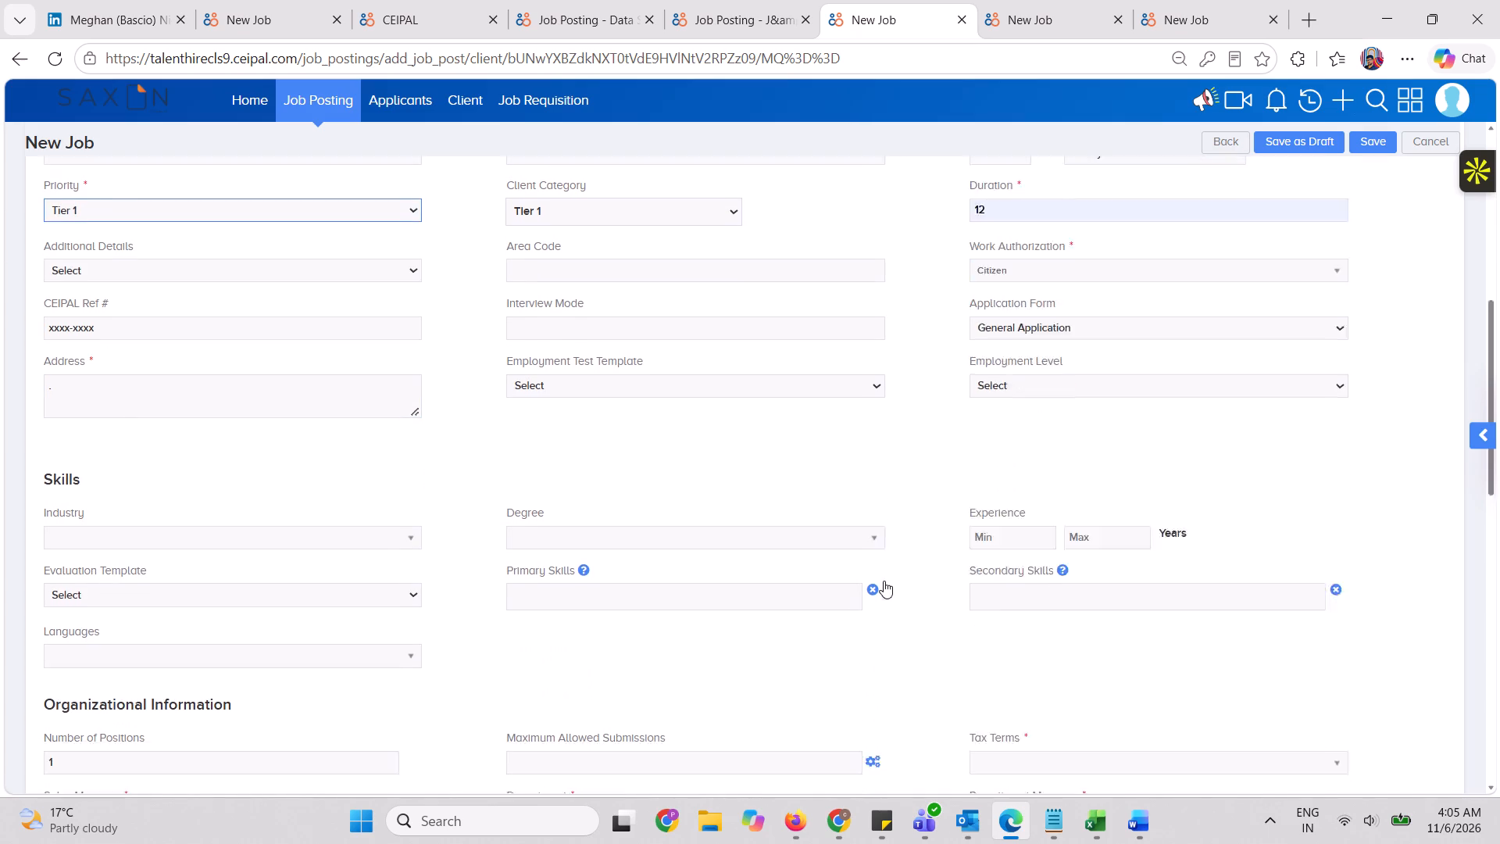
scroll(884, 581, down, 1)
click(1007, 525)
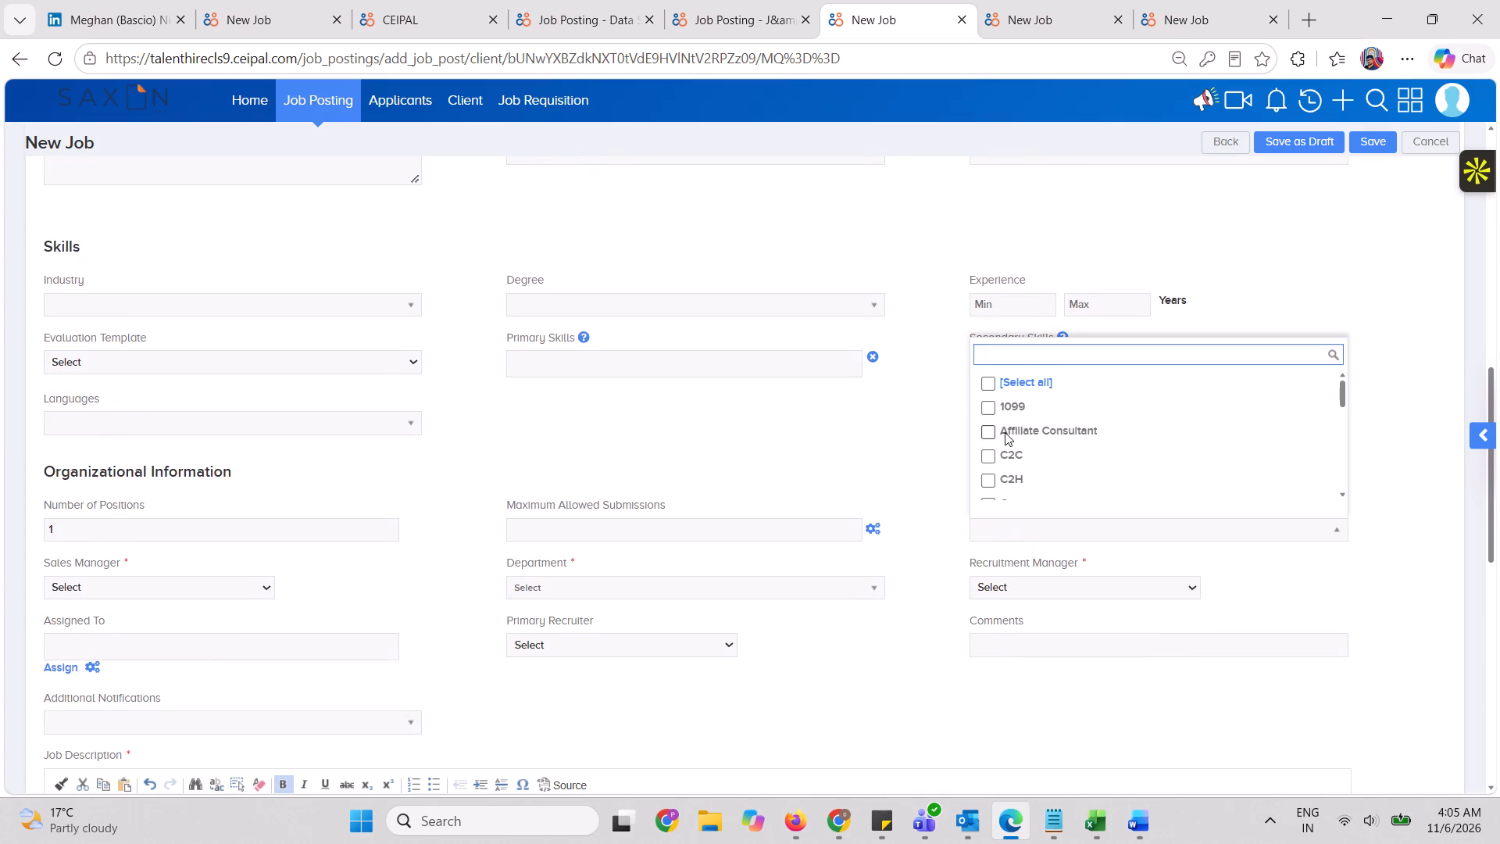
scroll(1005, 432, down, 7)
click(986, 387)
click(930, 420)
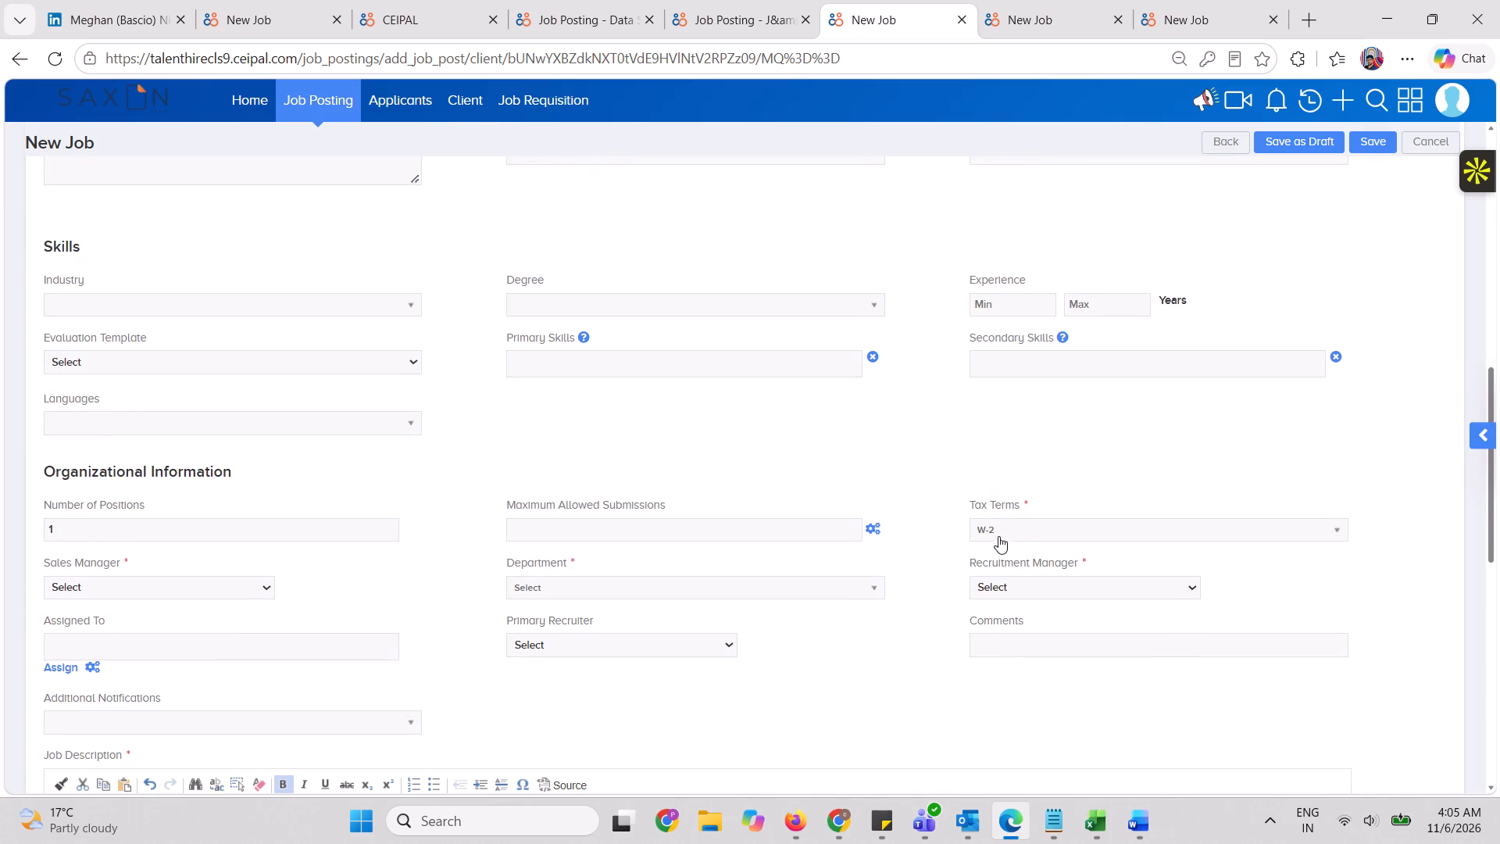
Assign the recruitment manager whose name begins with H to the job.
click(1012, 574)
click(1012, 584)
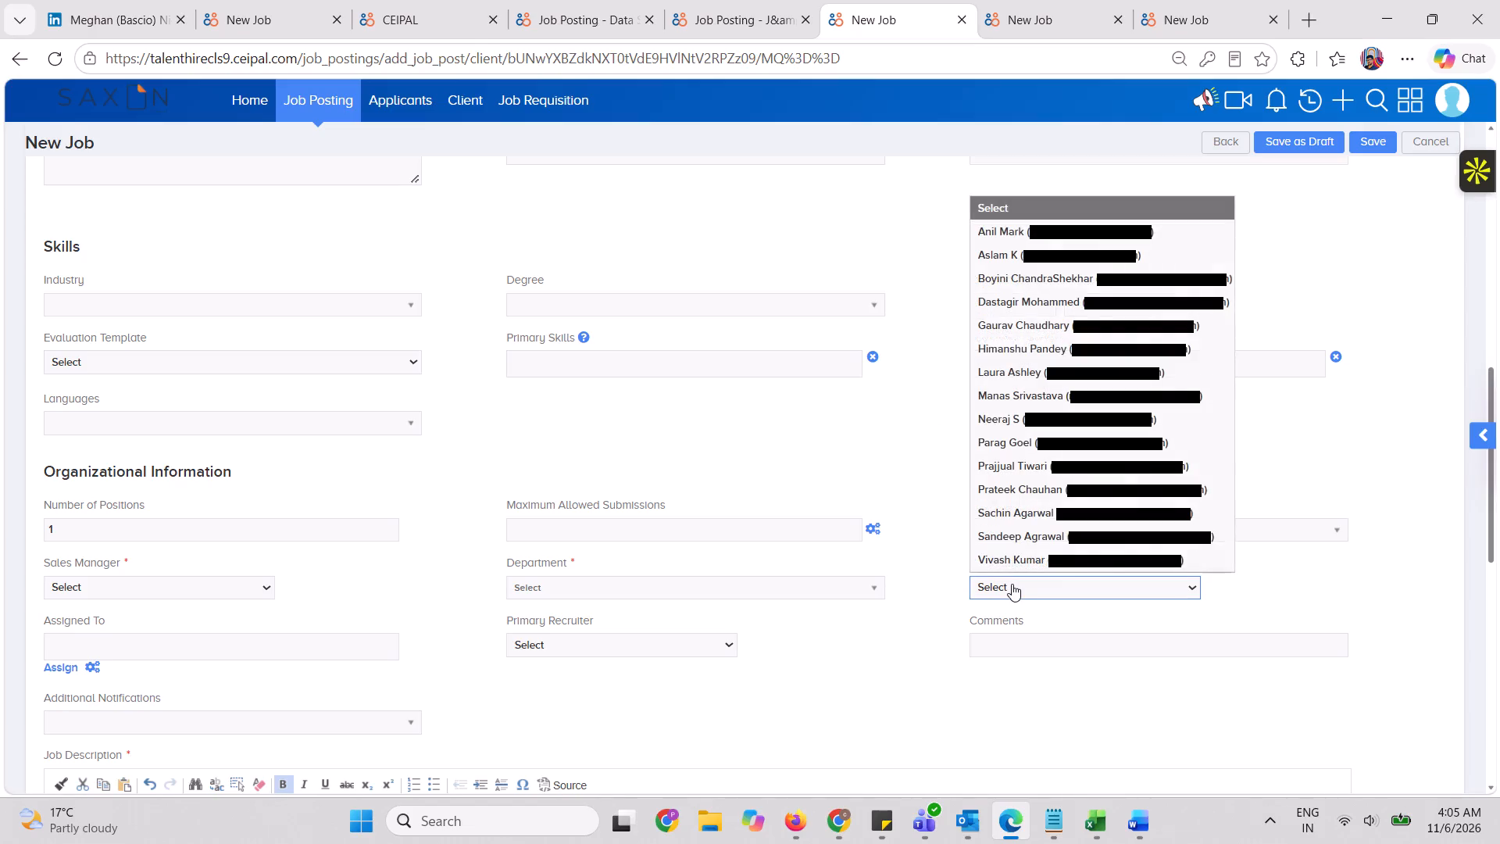
key(h)
key(Return)
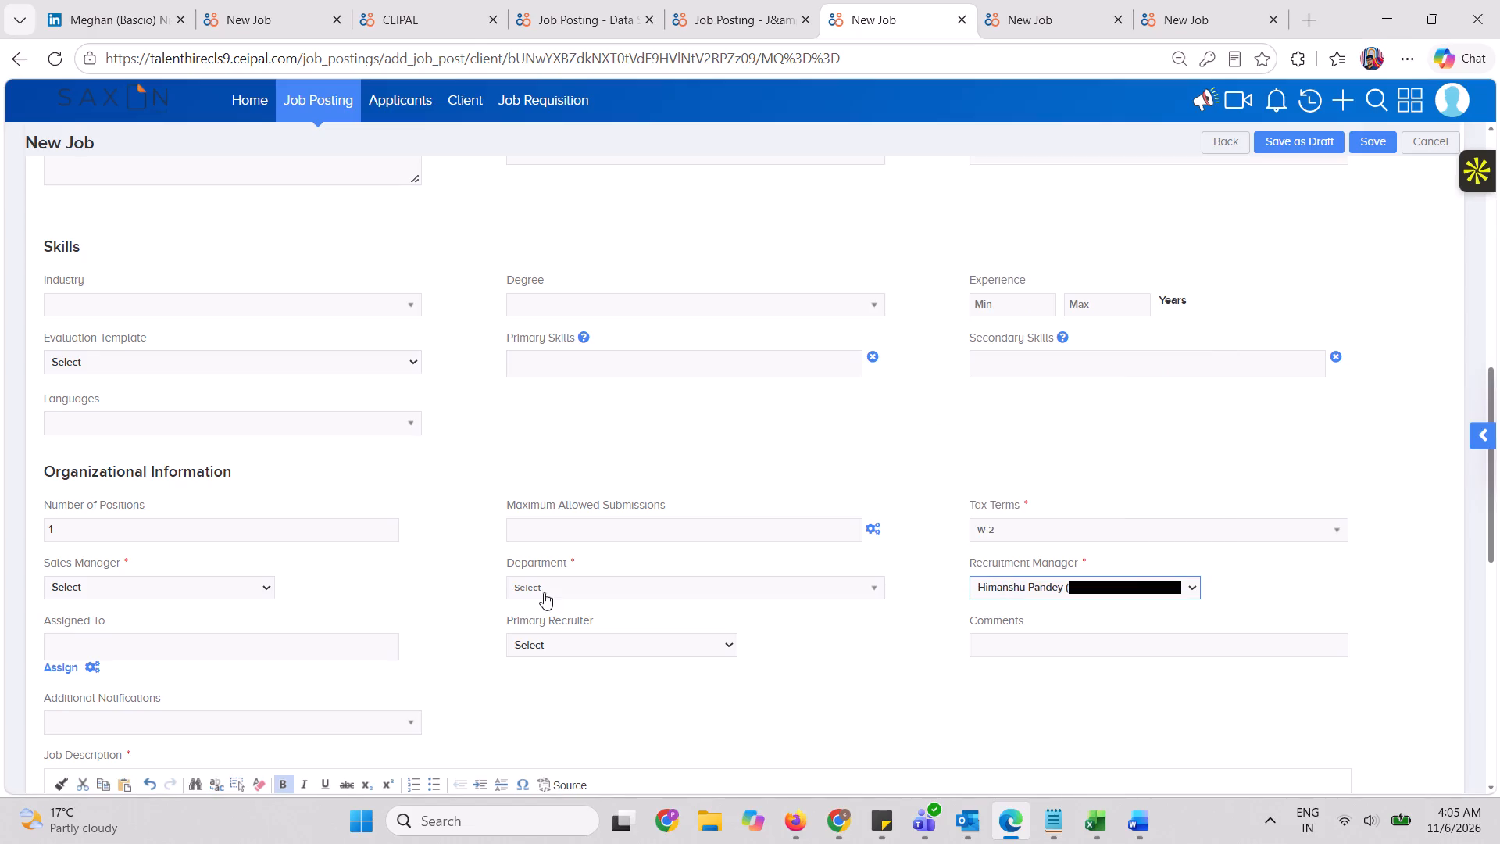
Set the job's department to Tier1.
click(546, 592)
scroll(509, 533, down, 5)
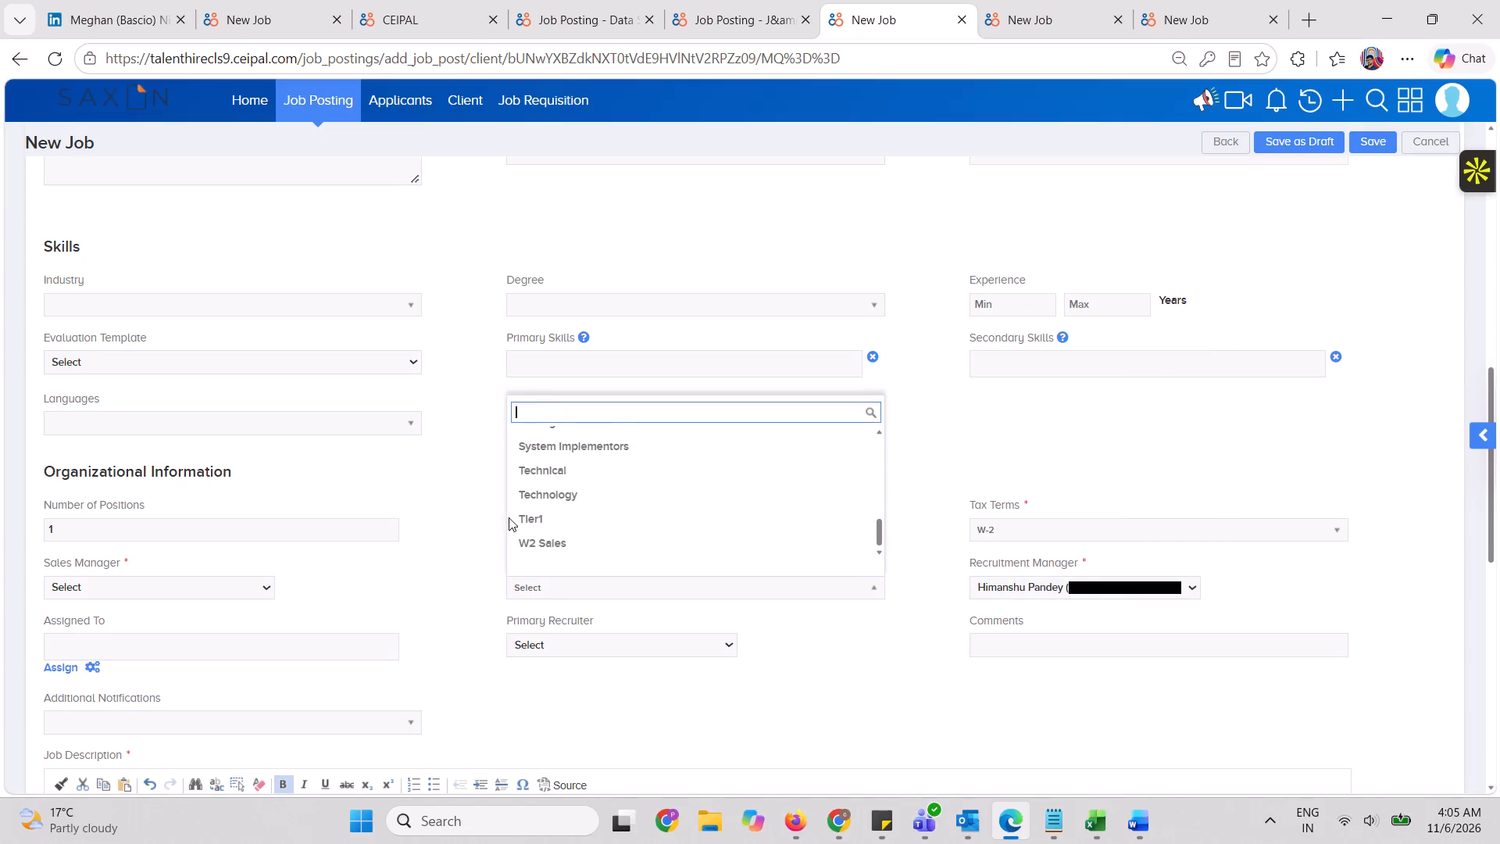
click(524, 519)
click(418, 562)
Assign the sales manager whose name begins with H to the job.
click(112, 581)
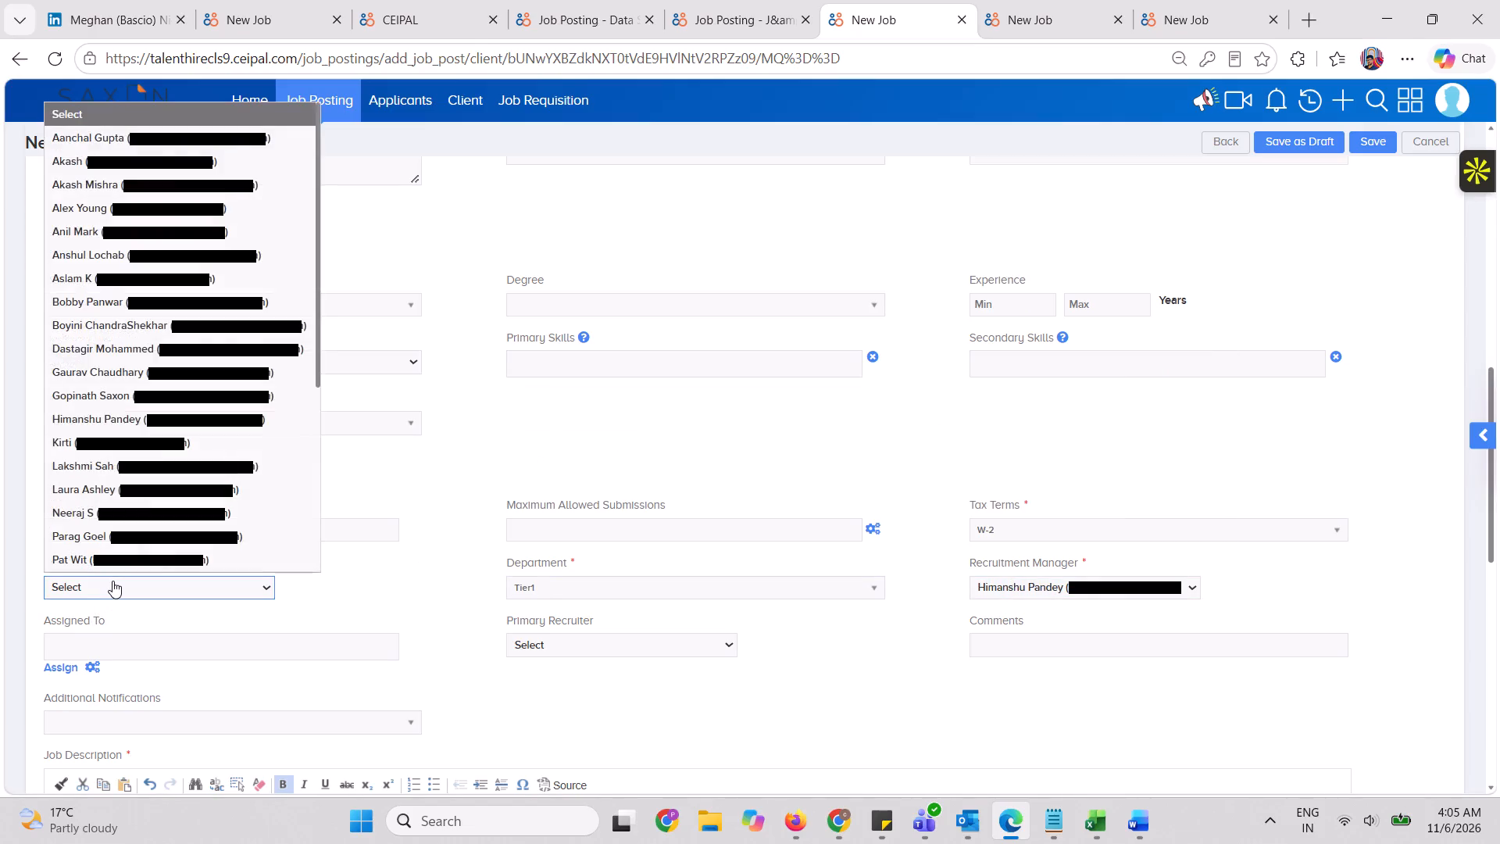
key(h)
key(Return)
Open the team members assignment for the job.
scroll(112, 581, down, 1)
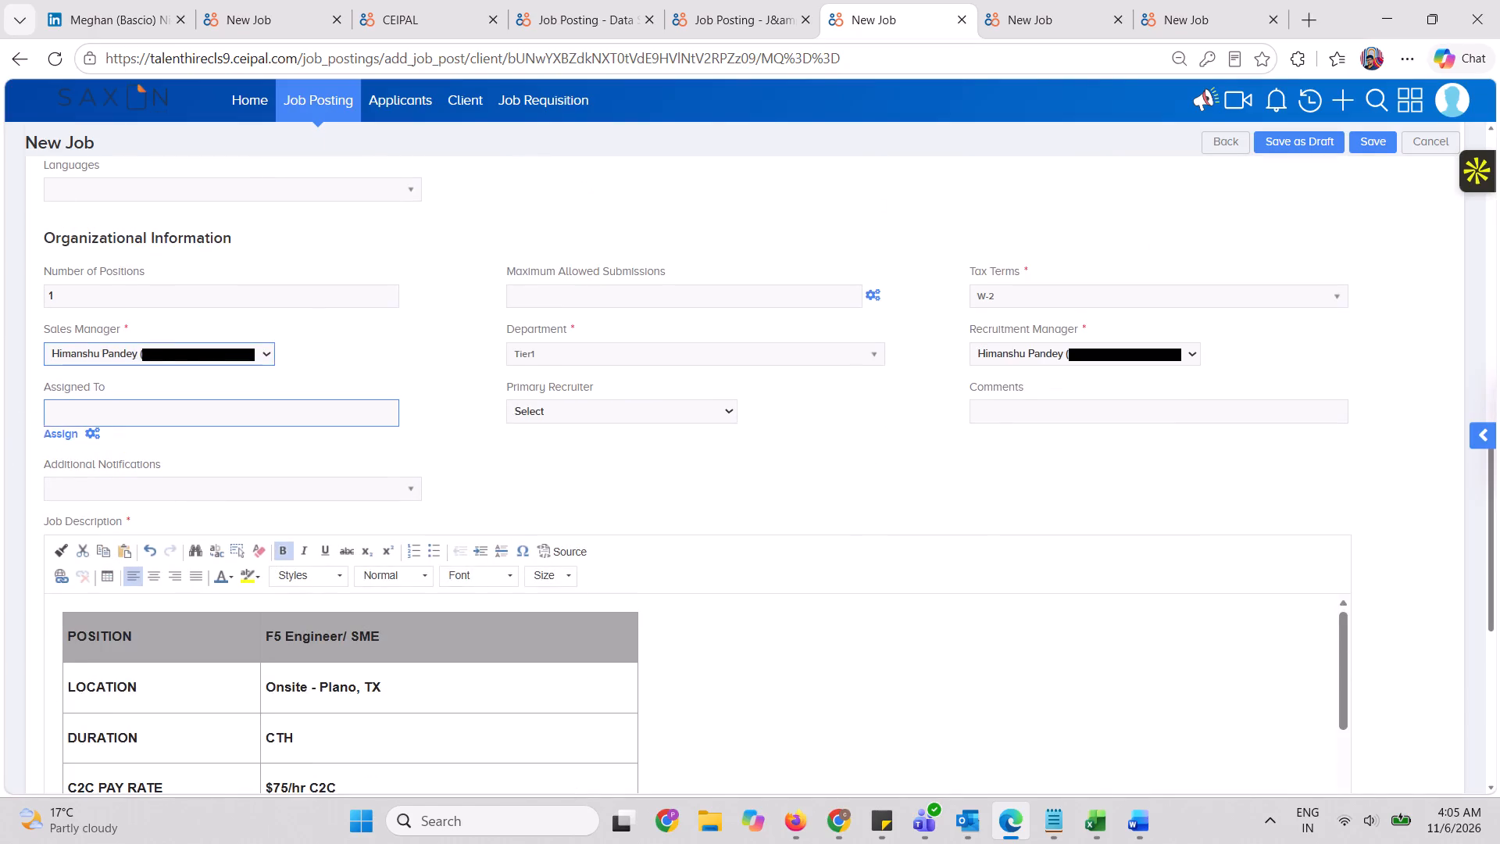
click(47, 424)
click(56, 433)
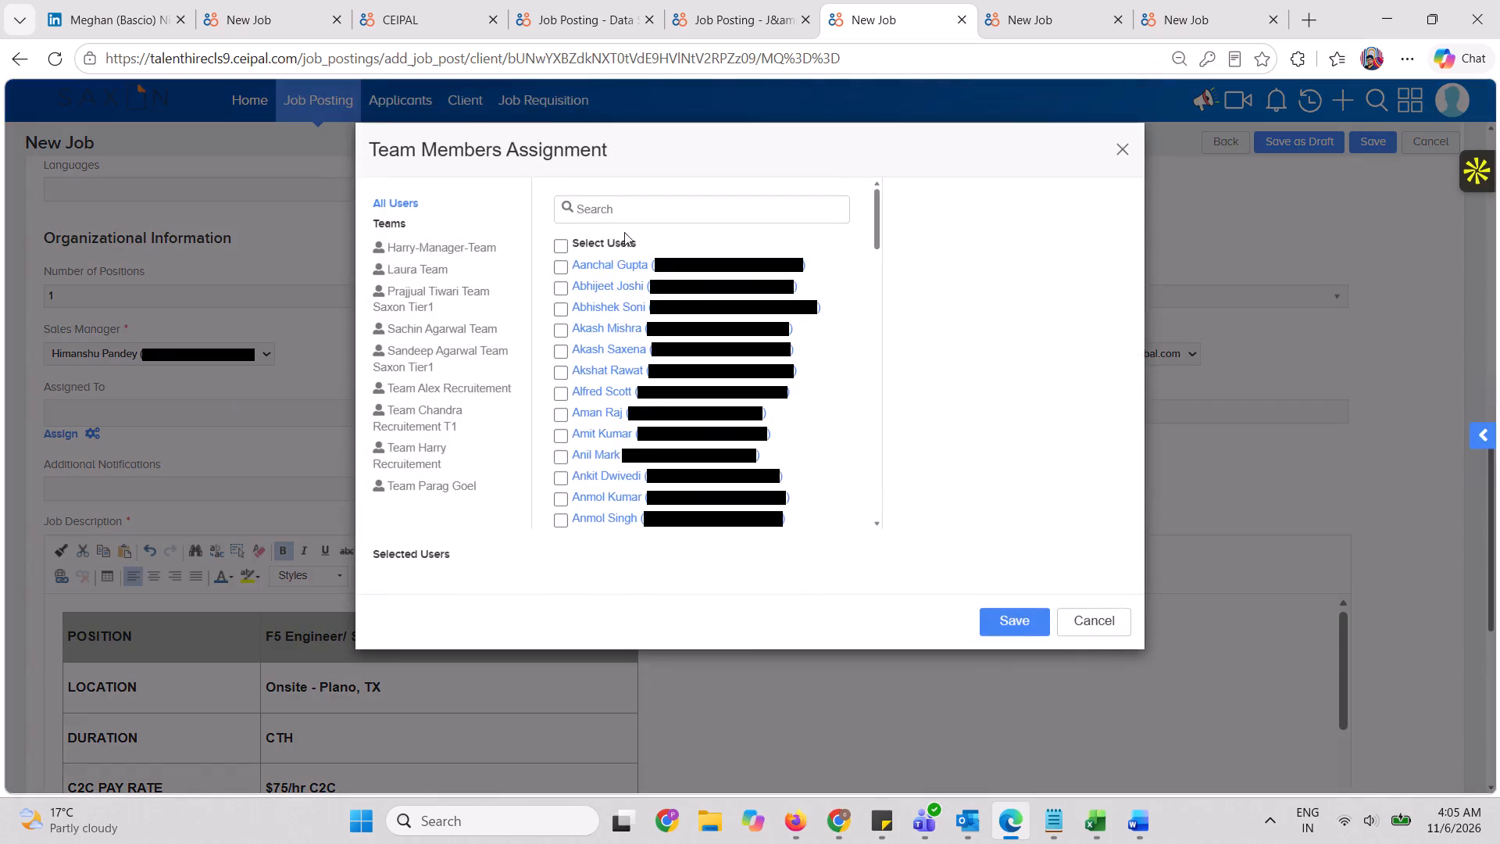
Assign two team members to the job: the first match for "ayu" and the match for "char", and save the assignment.
click(615, 206)
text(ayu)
click(577, 262)
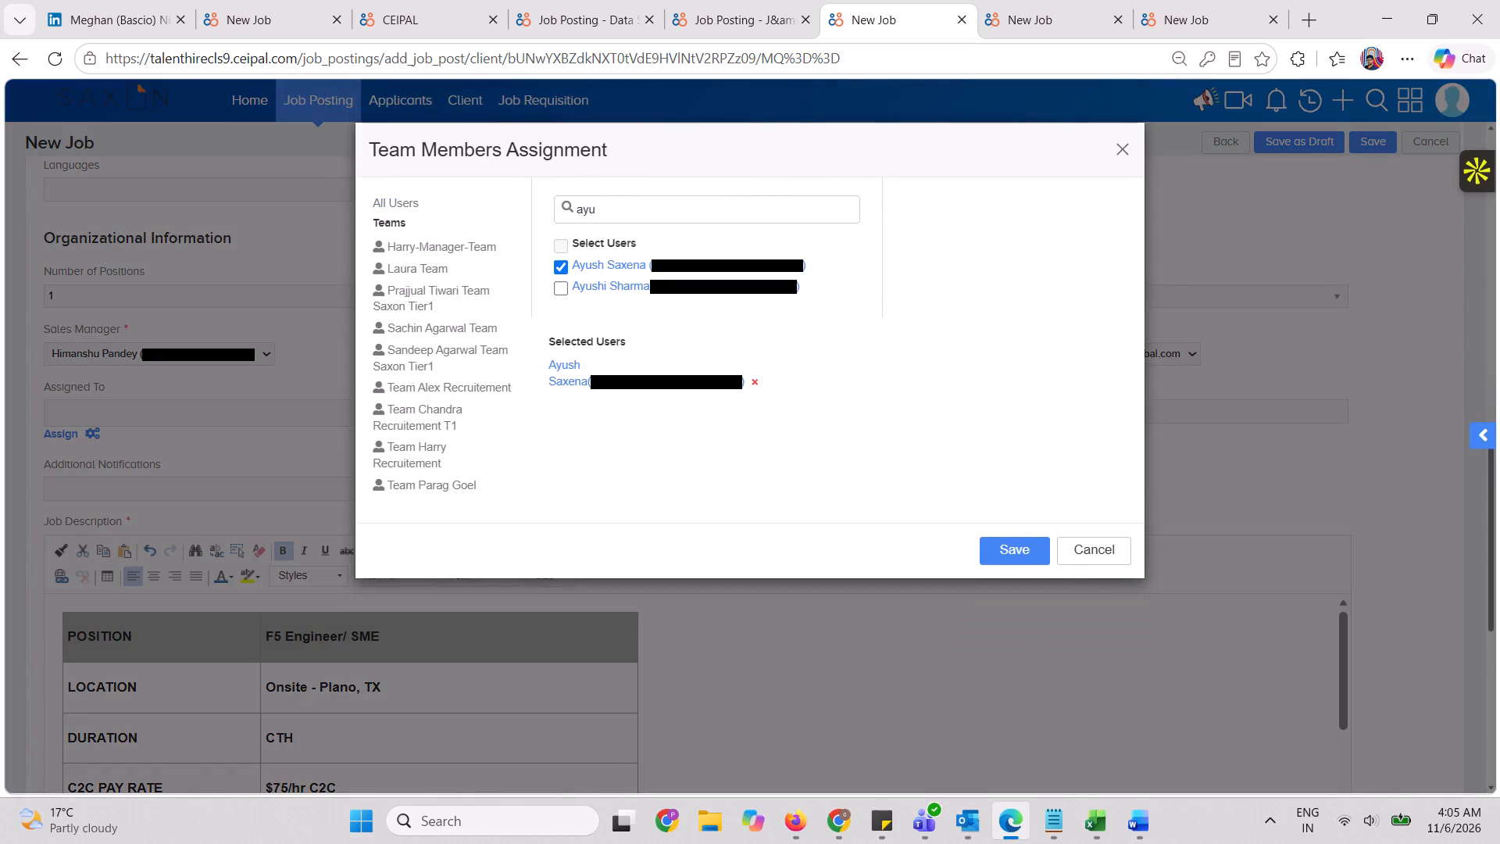
click(637, 214)
key(BackSpace)
key(BackSpace)
key(BackSpace)
key(BackSpace)
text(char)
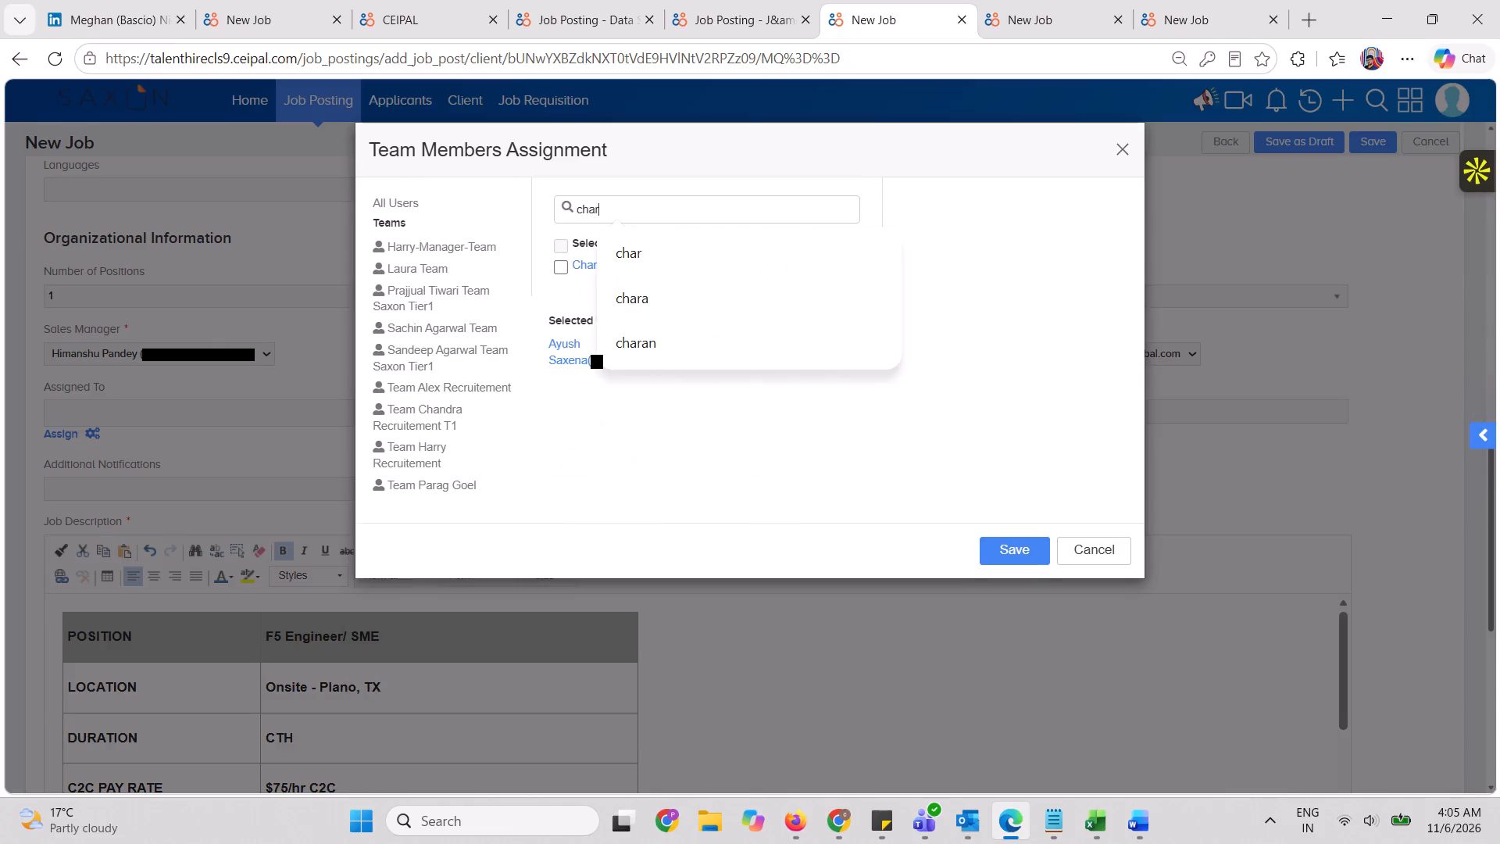
click(566, 264)
click(1002, 545)
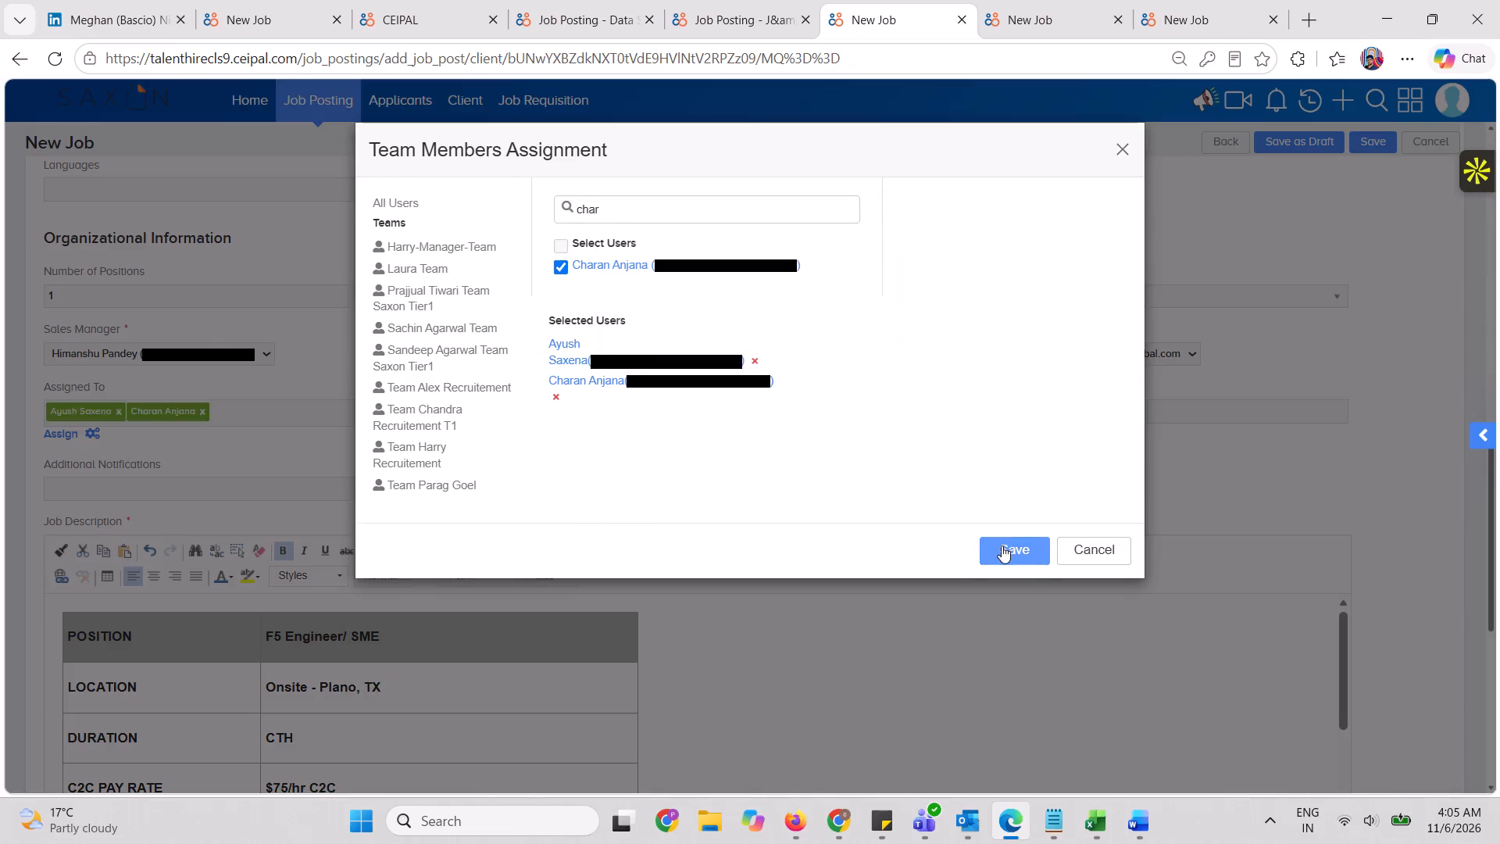
Save the new F5 Engineer/ SME job posting.
click(1367, 139)
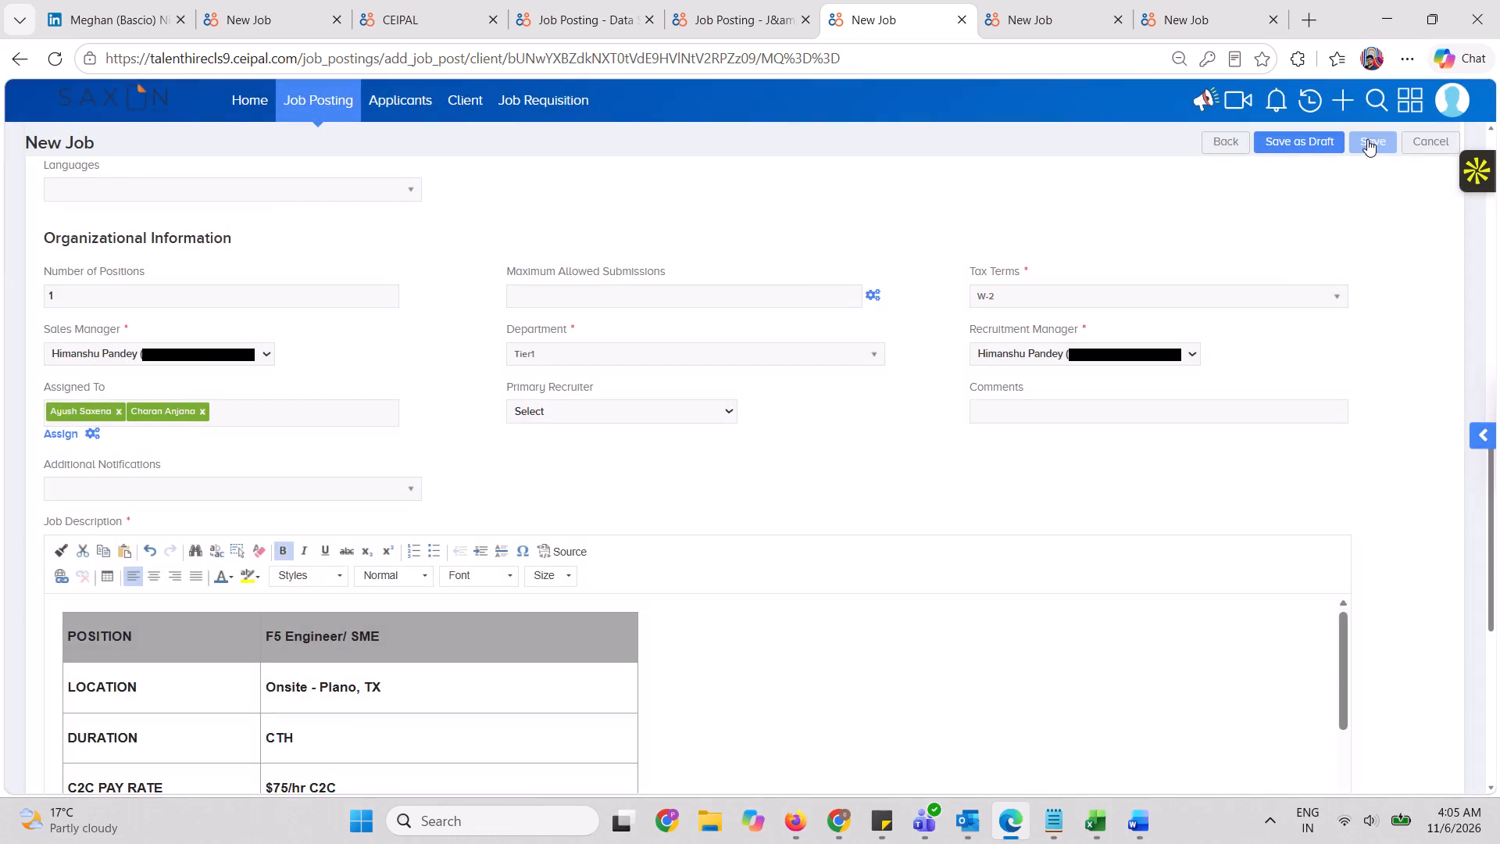
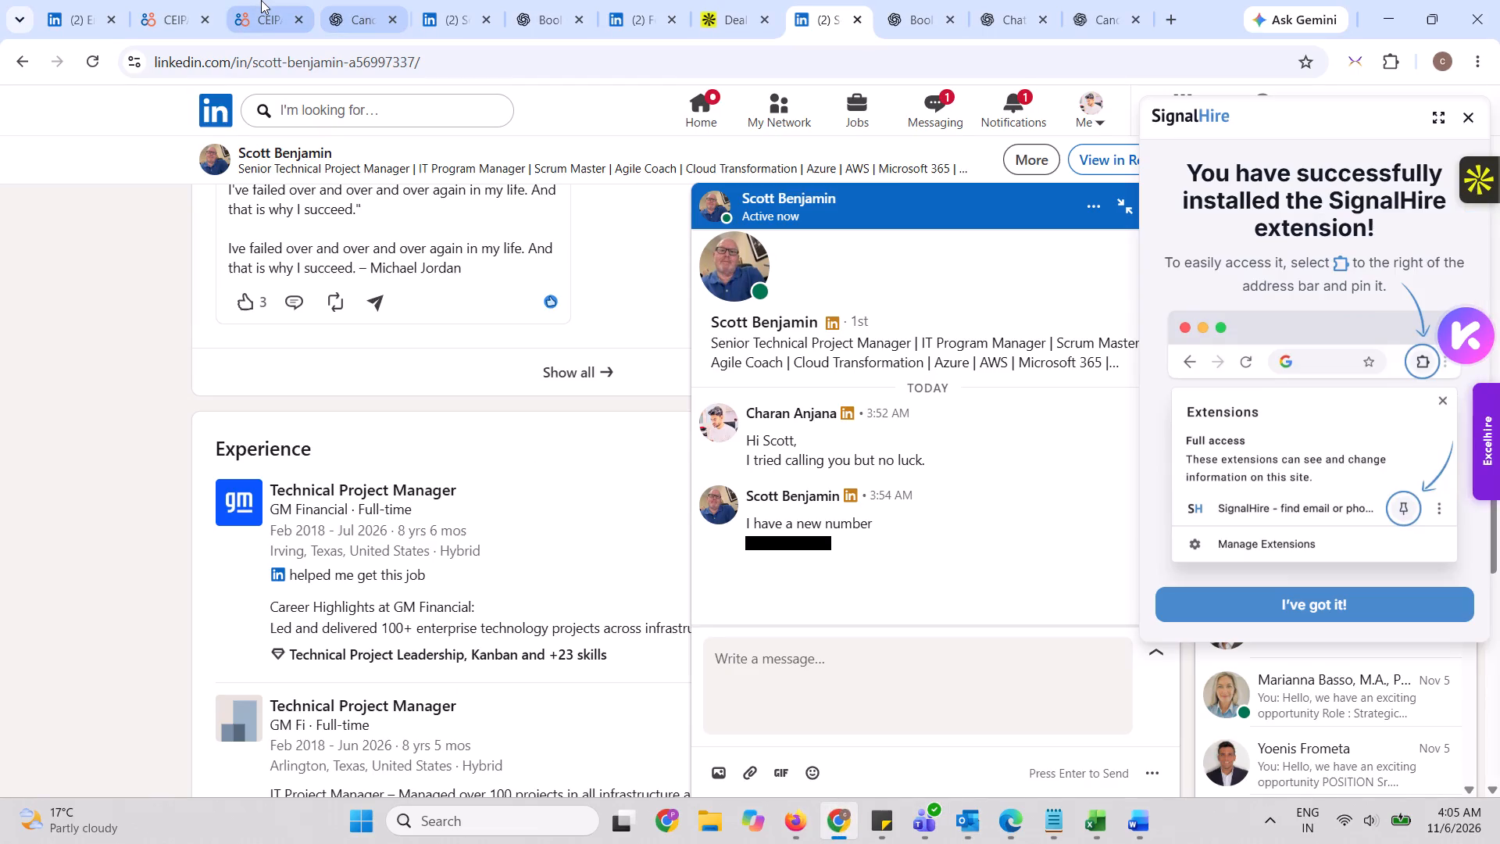
Return to the CEIPAL page showing the Dice candidate results and open the Internal DB applicant search there.
click(261, 0)
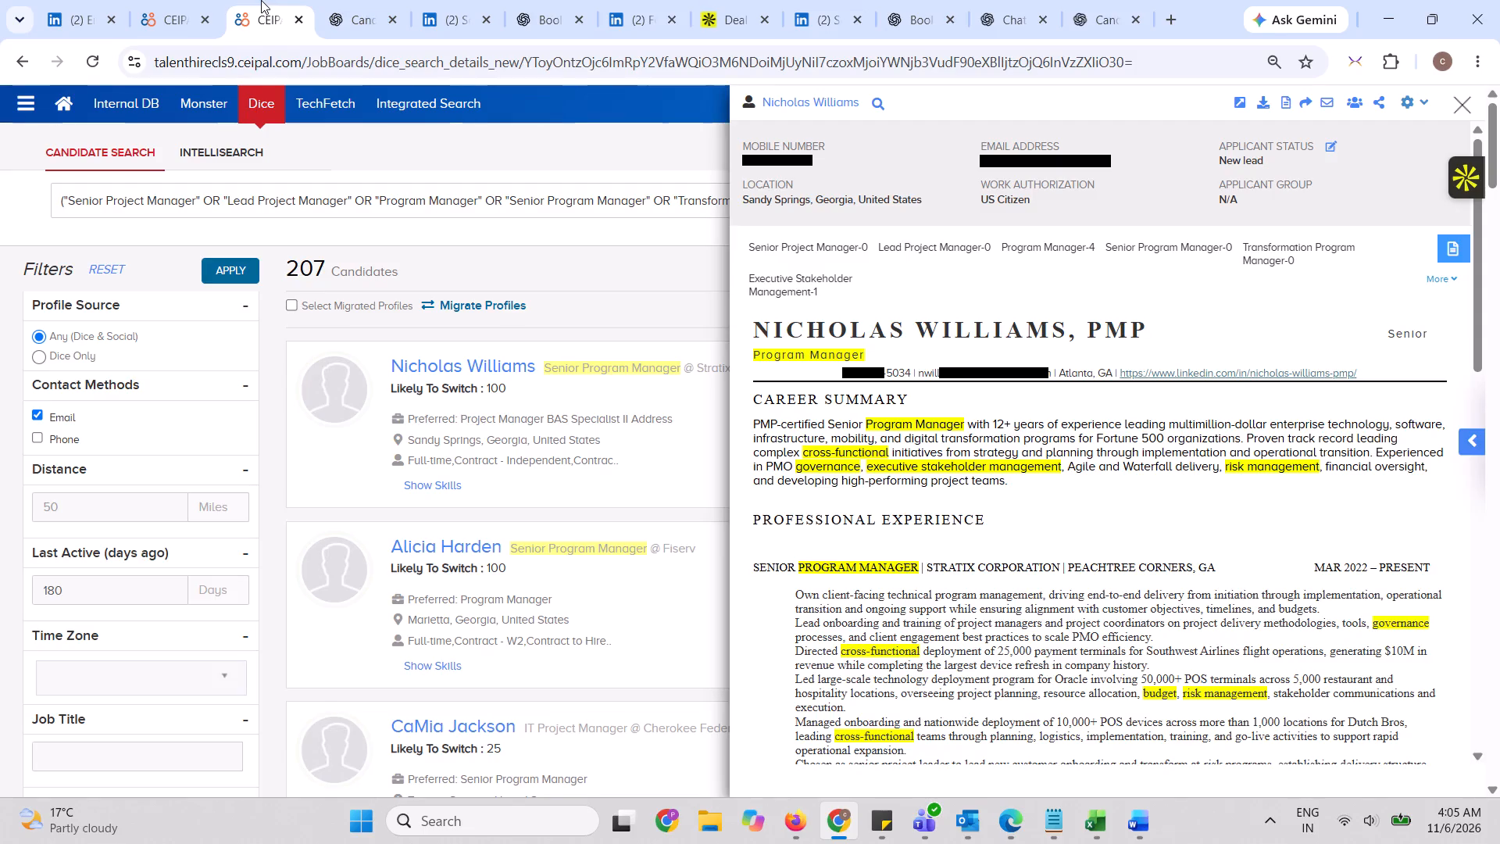
click(148, 117)
Examine the applicants on page 7 of the open Internal DB results for the Senior Project Manager search.
click(134, 1)
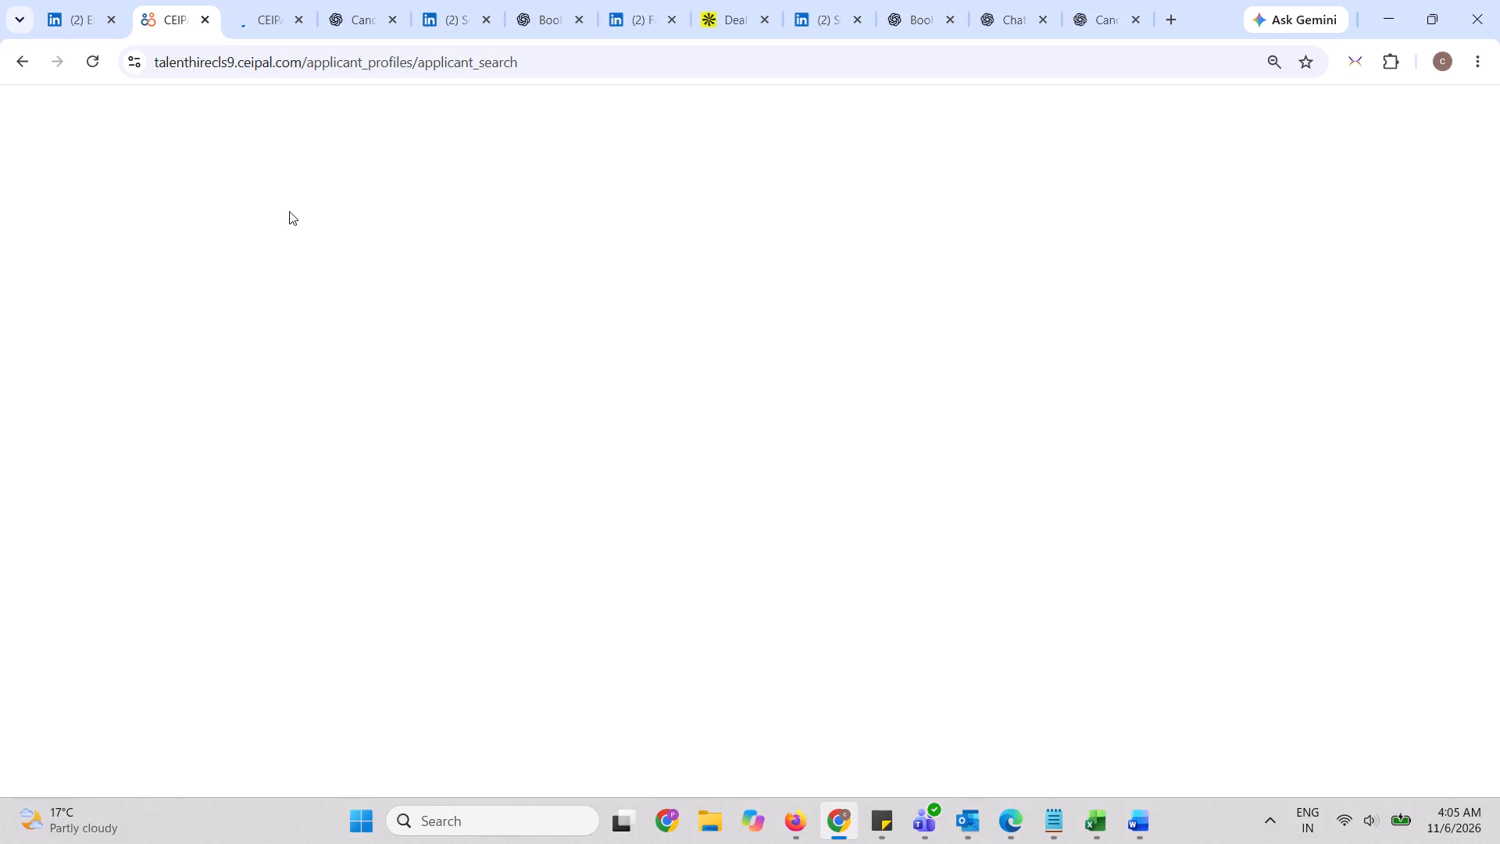
click(416, 374)
scroll(416, 374, down, 7)
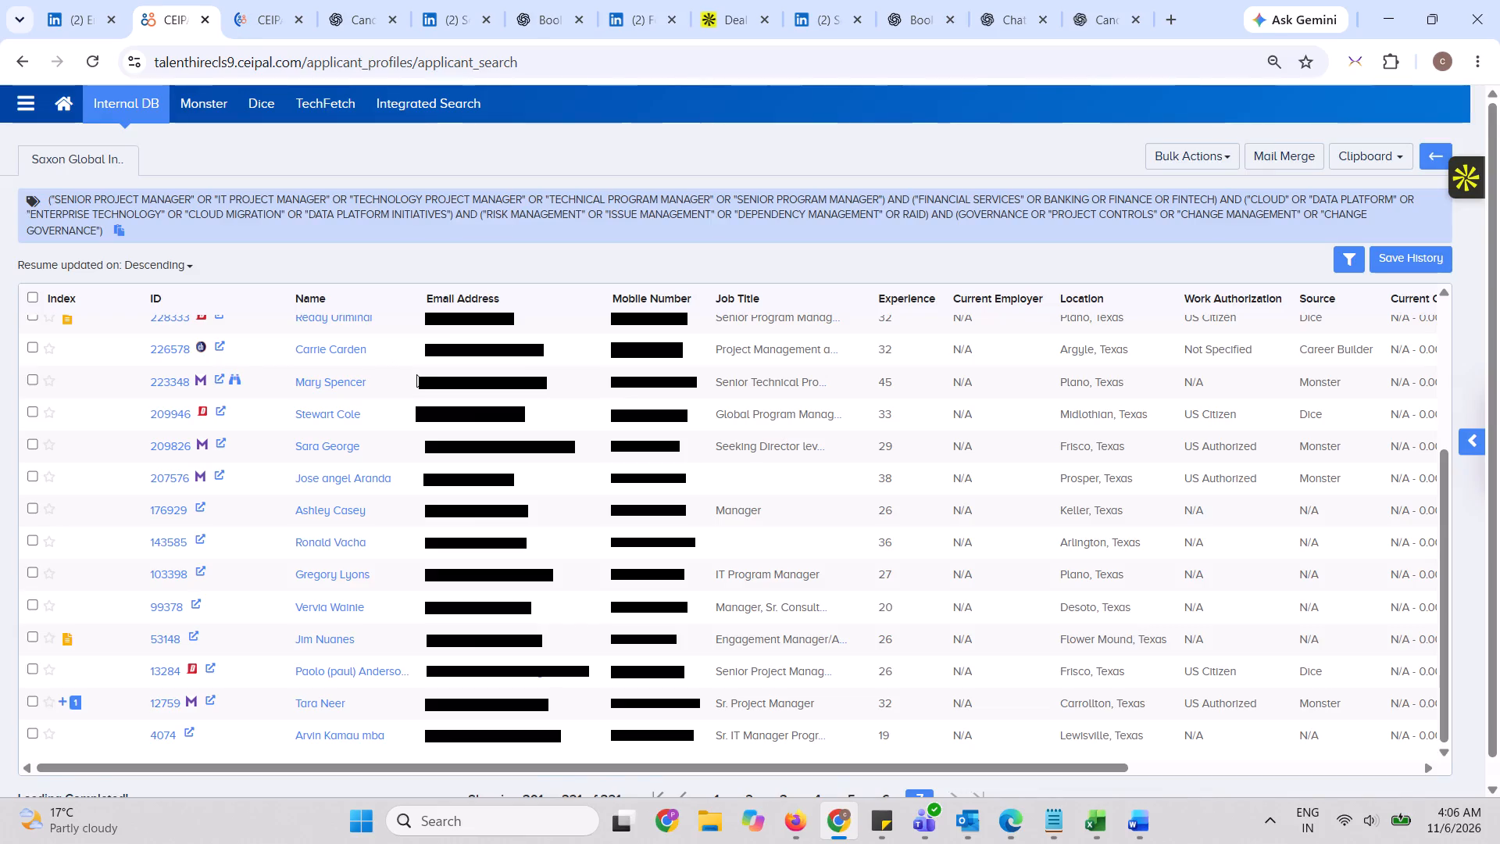
scroll(416, 374, down, 2)
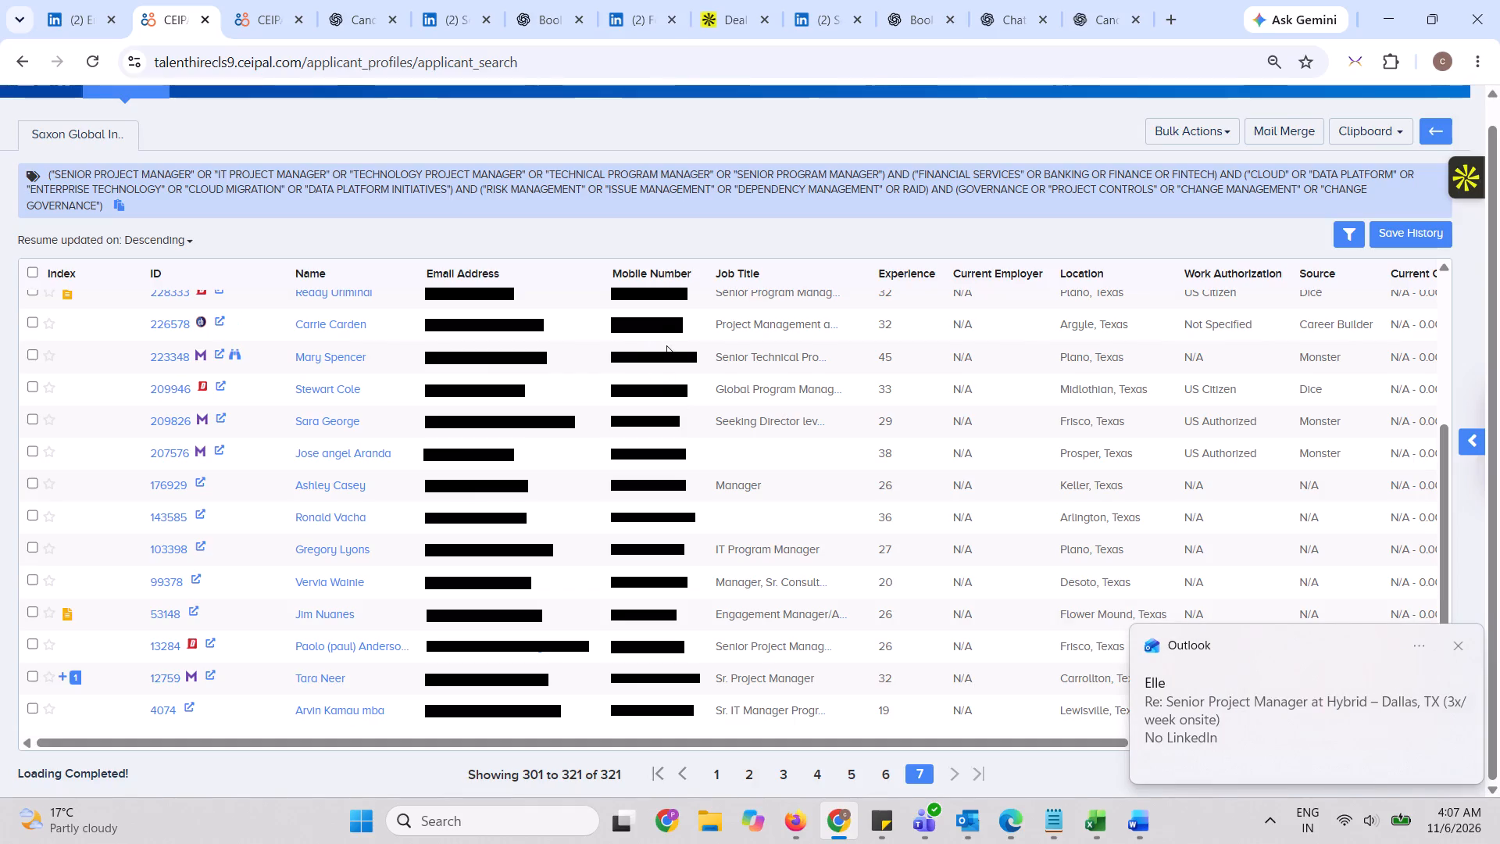
scroll(666, 345, up, 1)
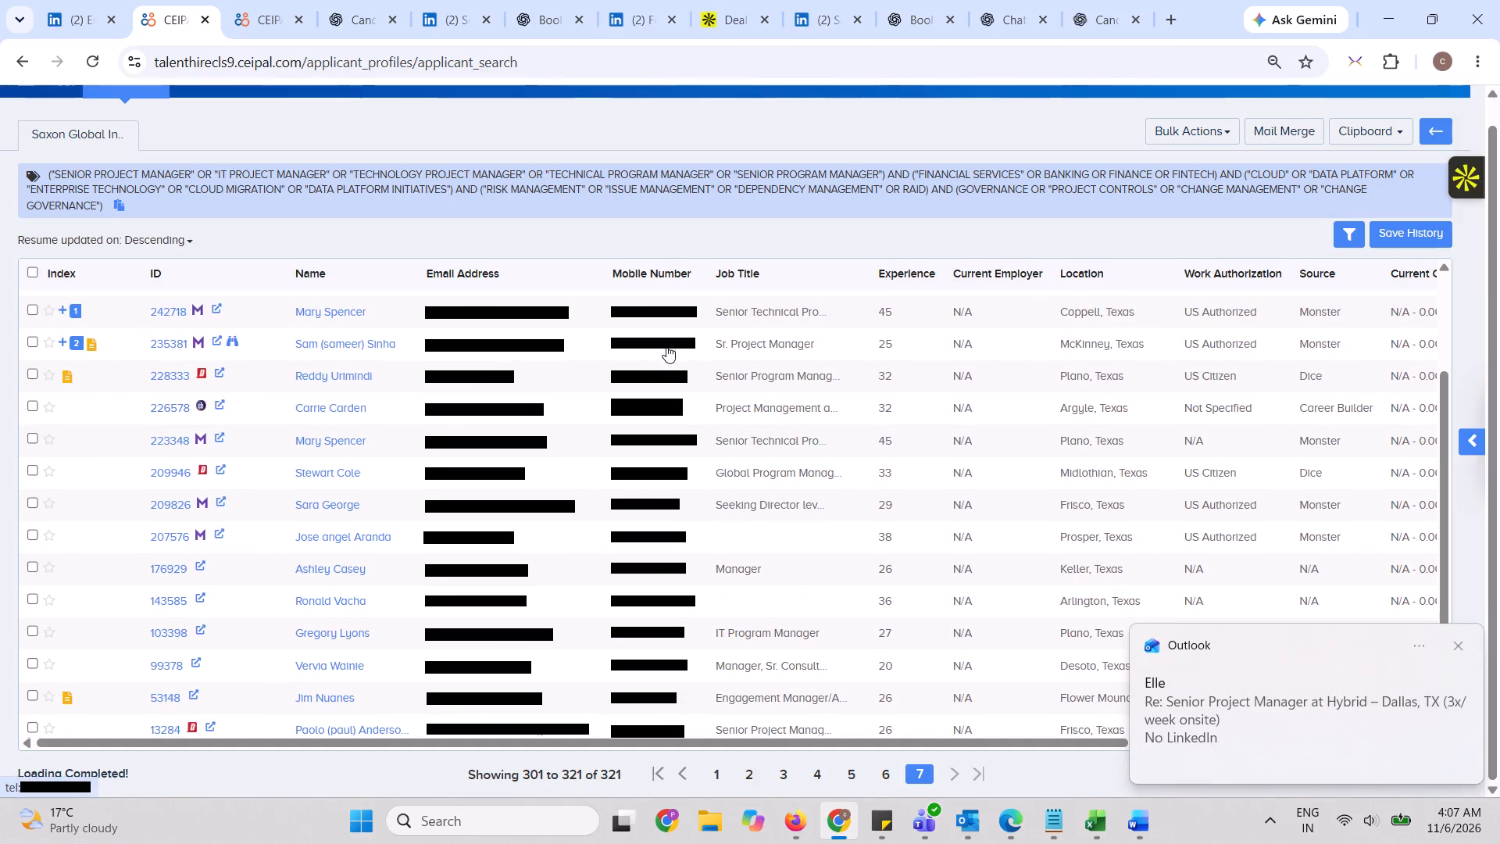
scroll(666, 345, up, 1)
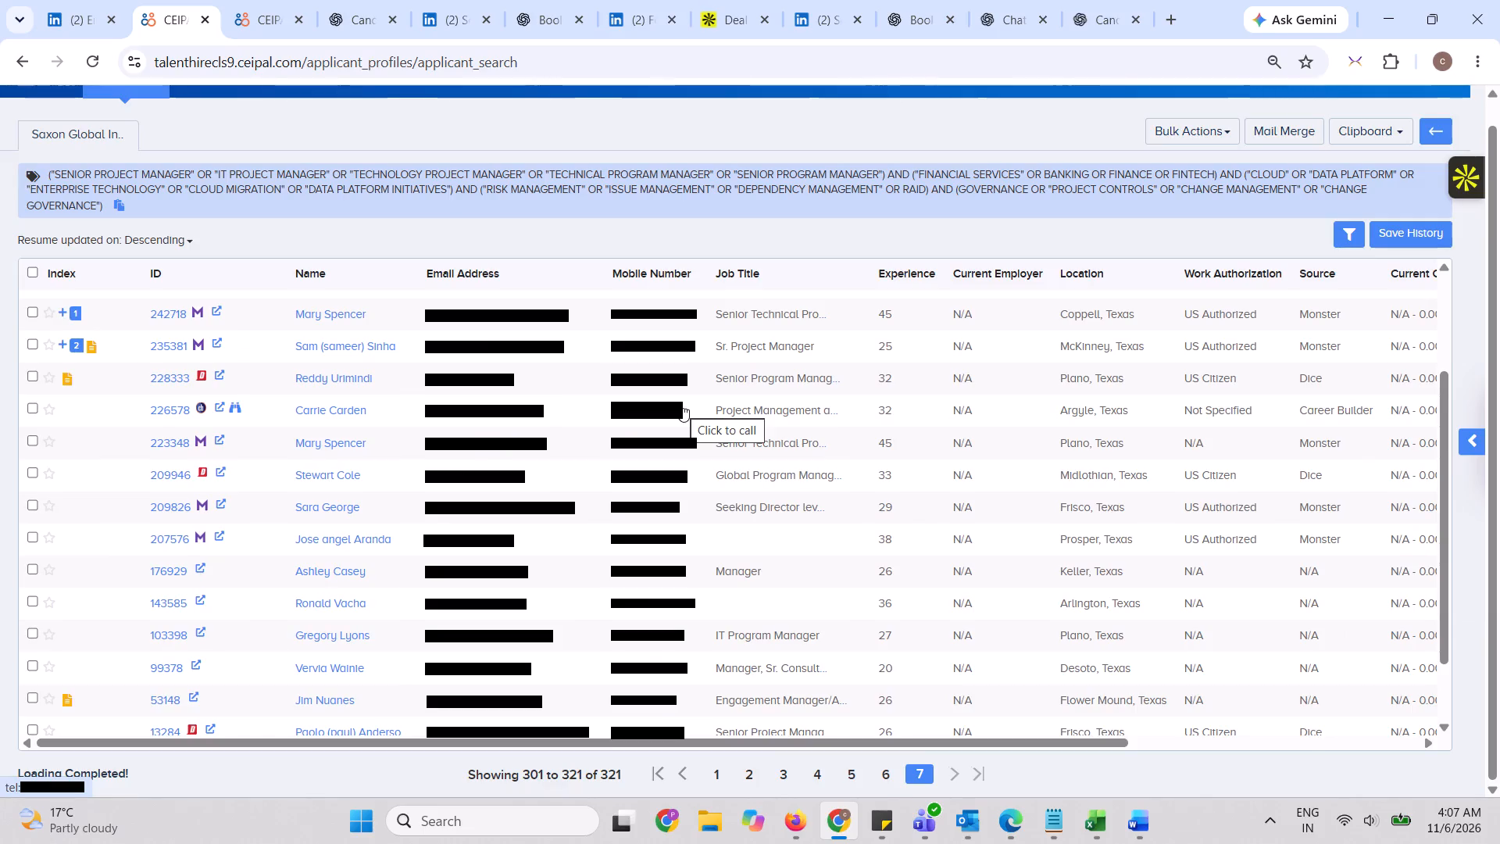
scroll(680, 404, up, 1)
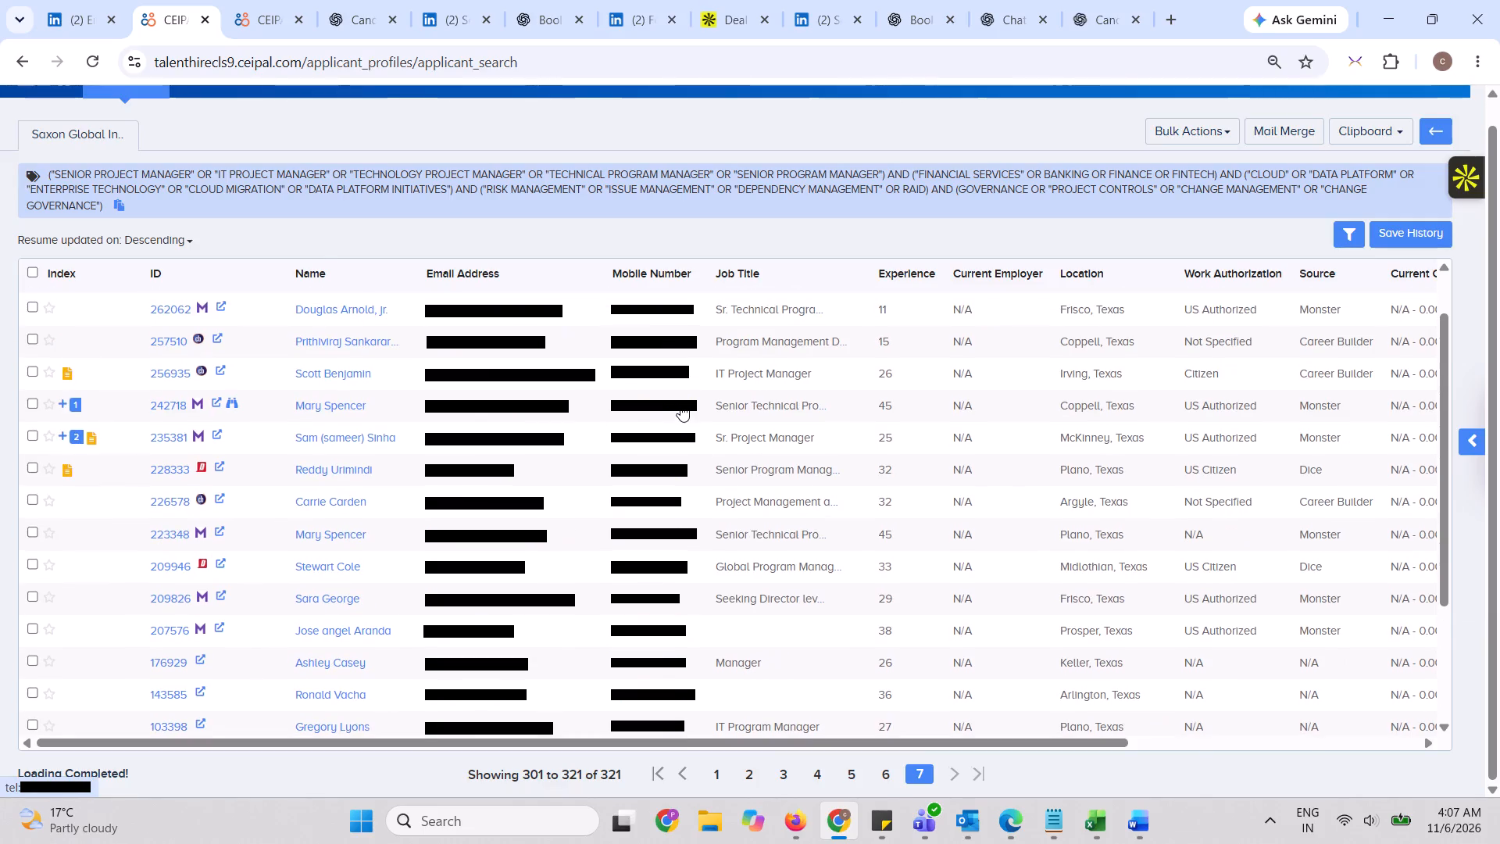
scroll(680, 404, up, 1)
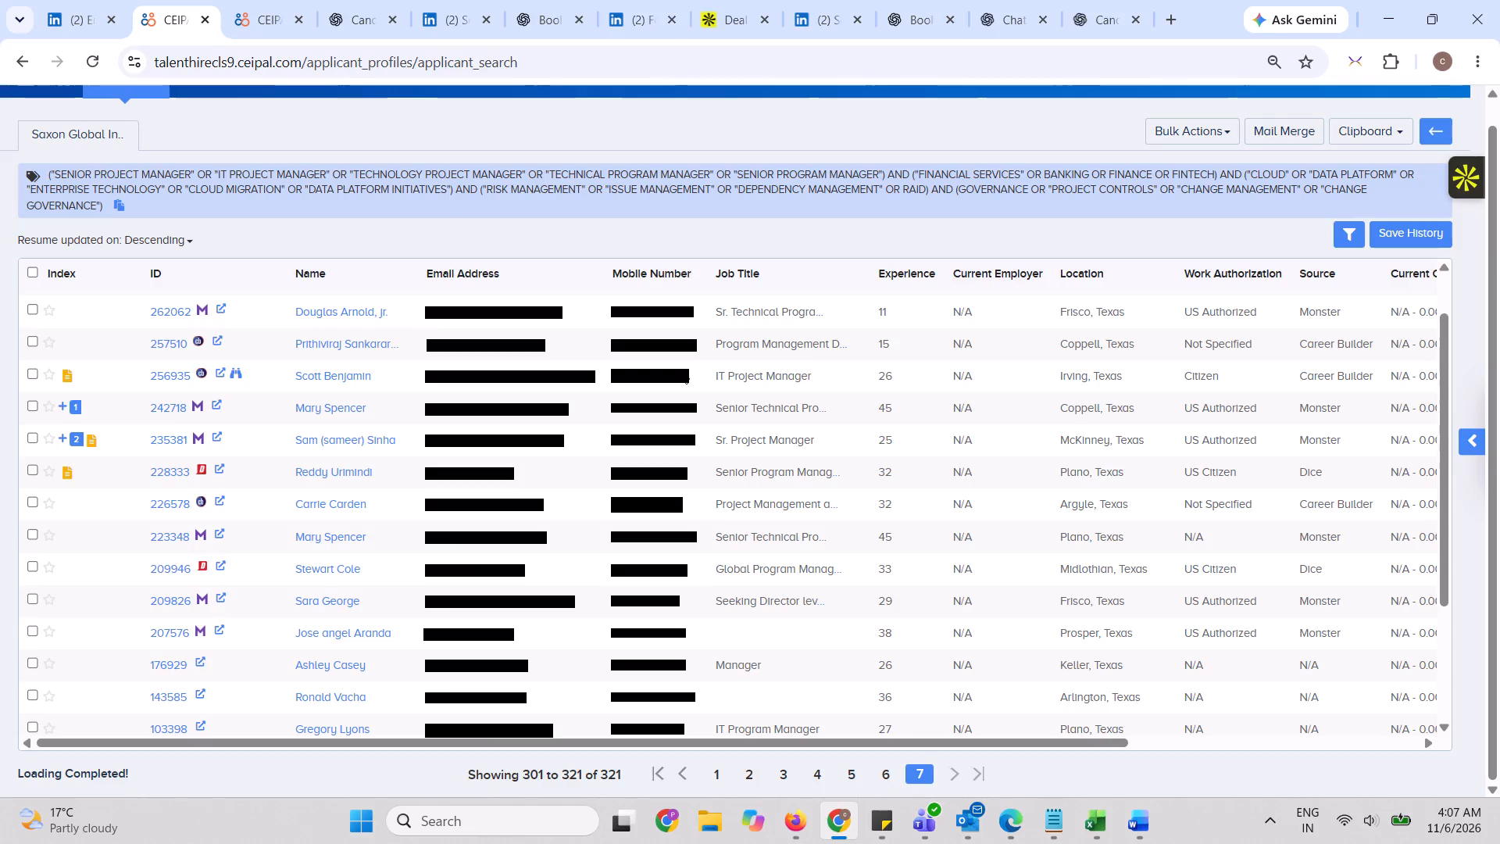
scroll(680, 370, up, 1)
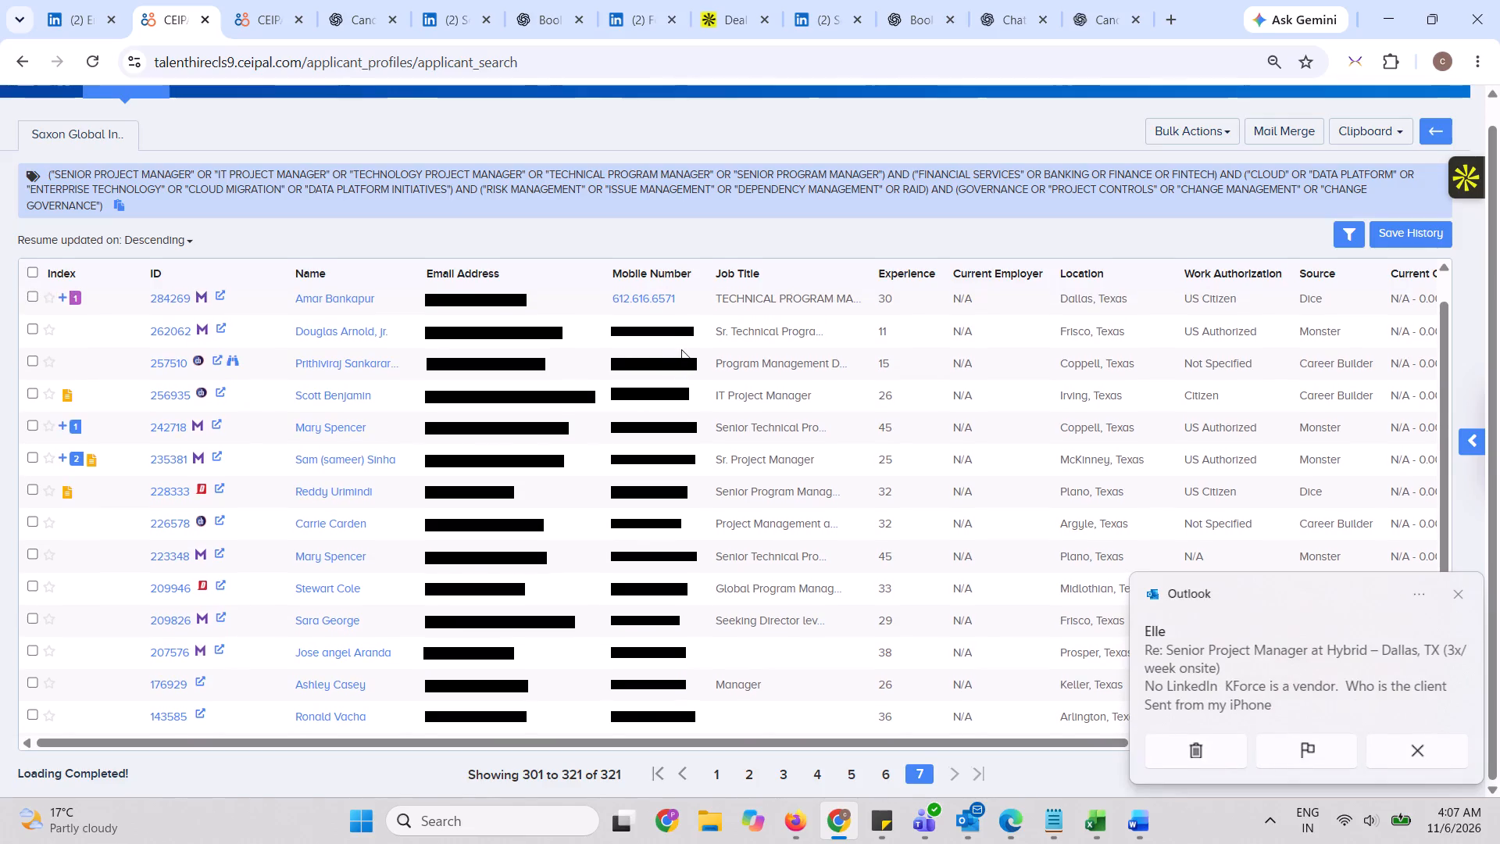
scroll(681, 349, up, 2)
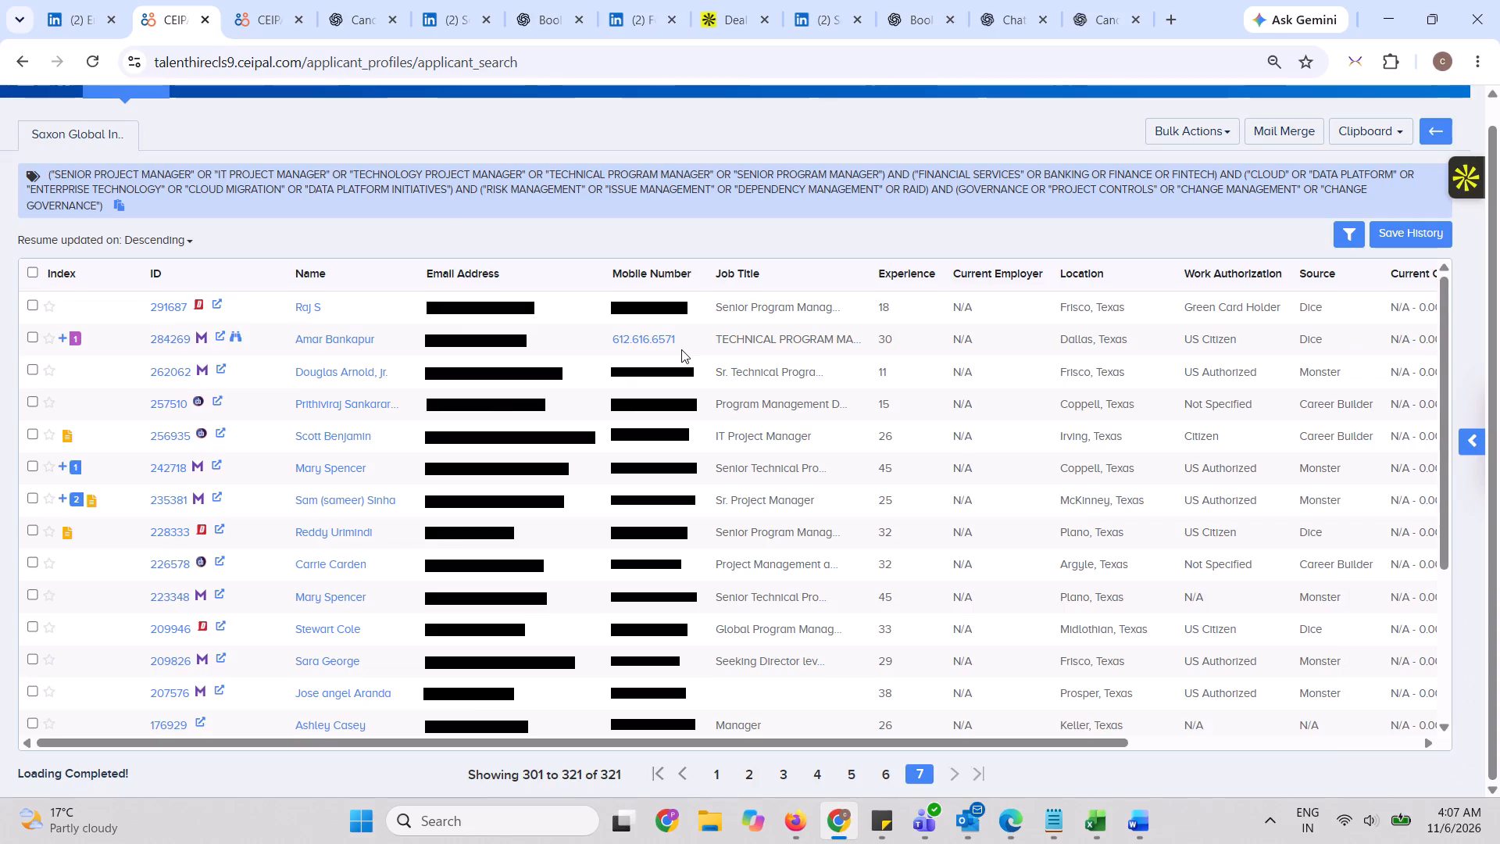
scroll(681, 349, up, 1)
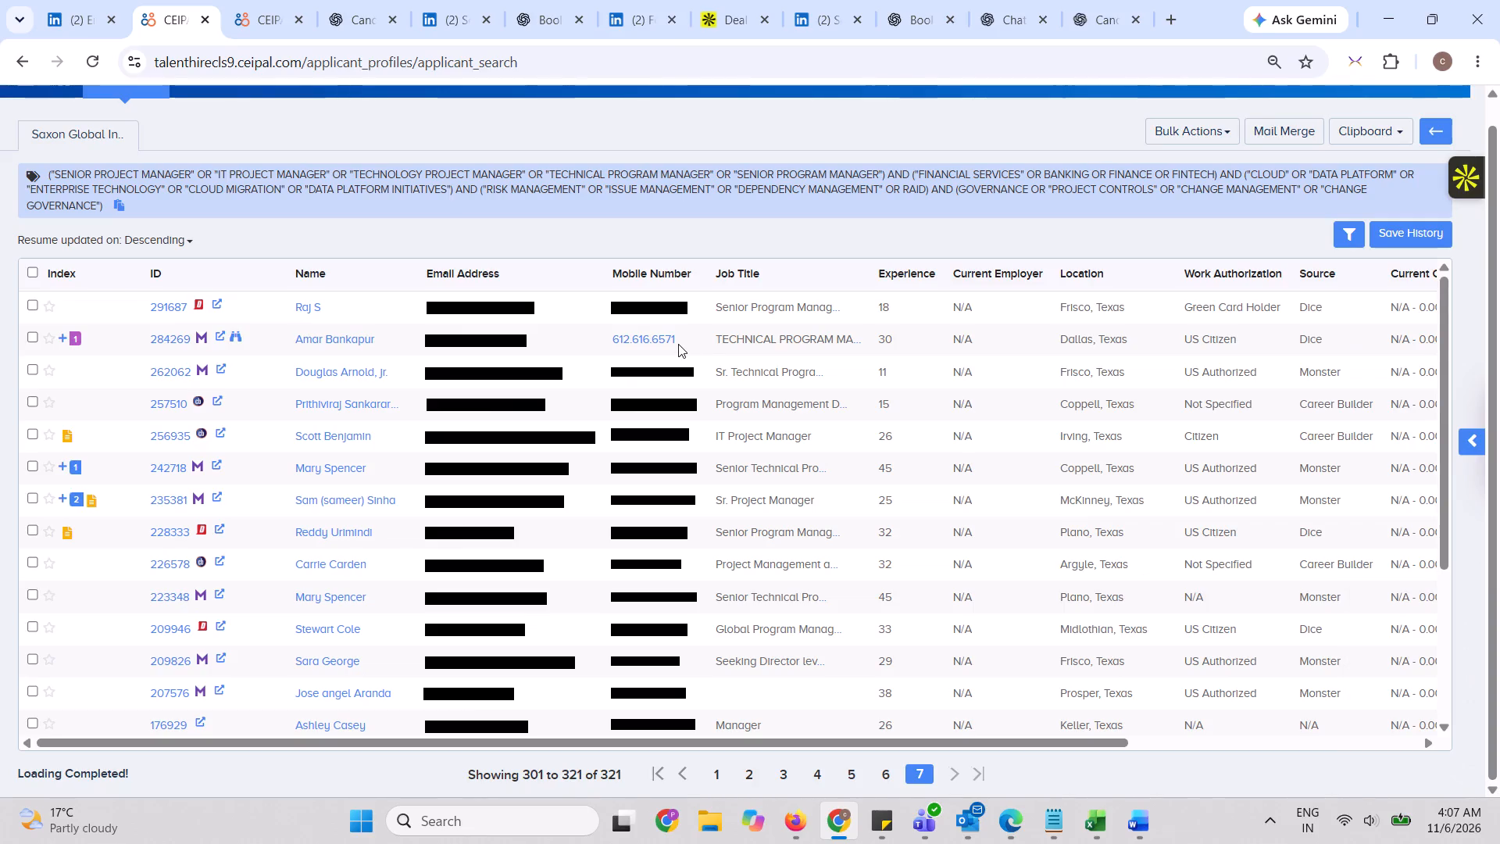
scroll(678, 347, up, 1)
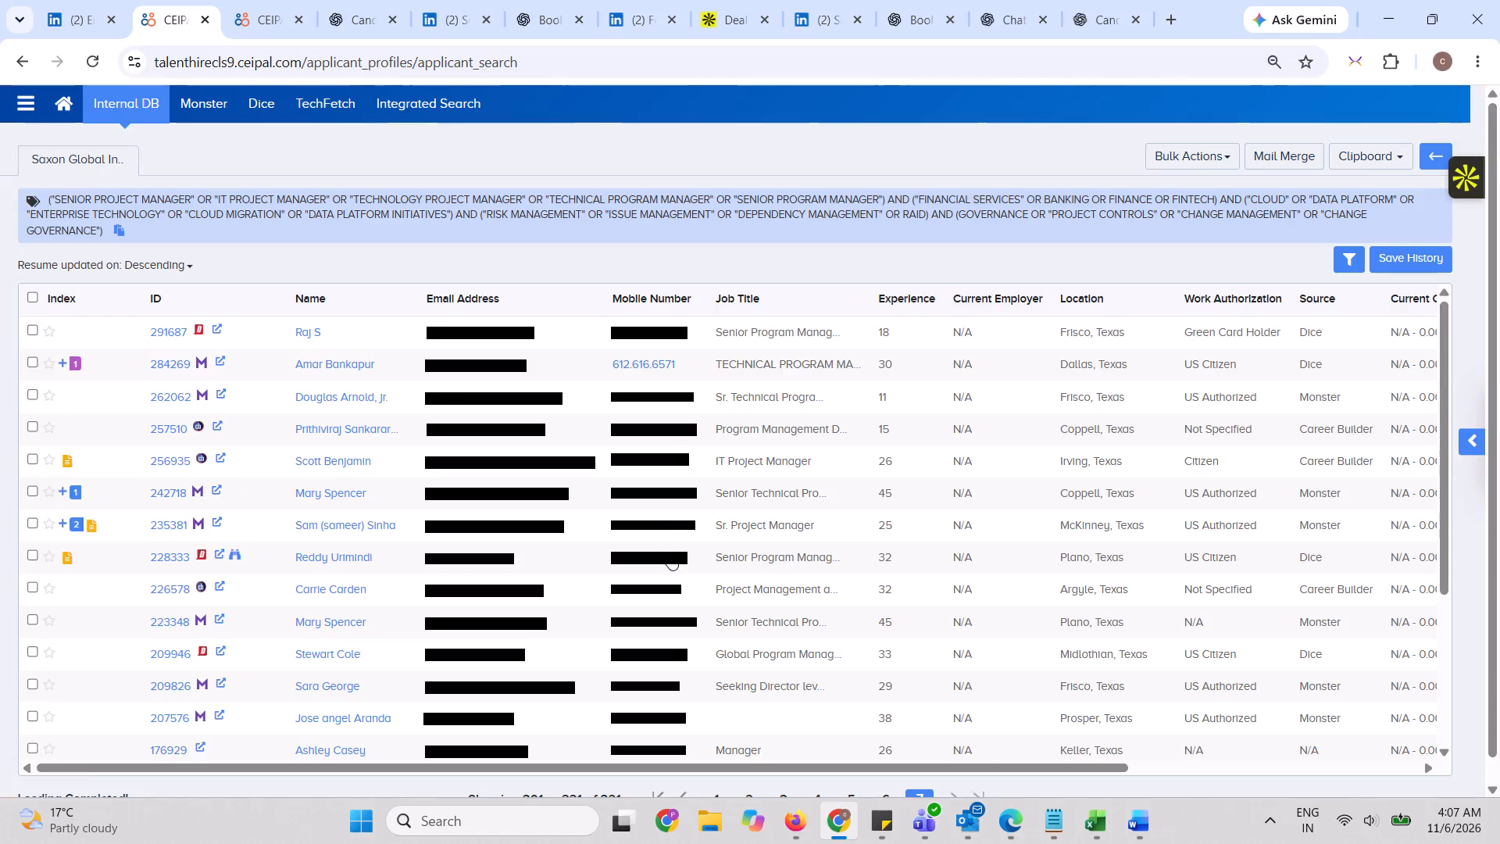
scroll(670, 553, down, 14)
scroll(670, 553, down, 10)
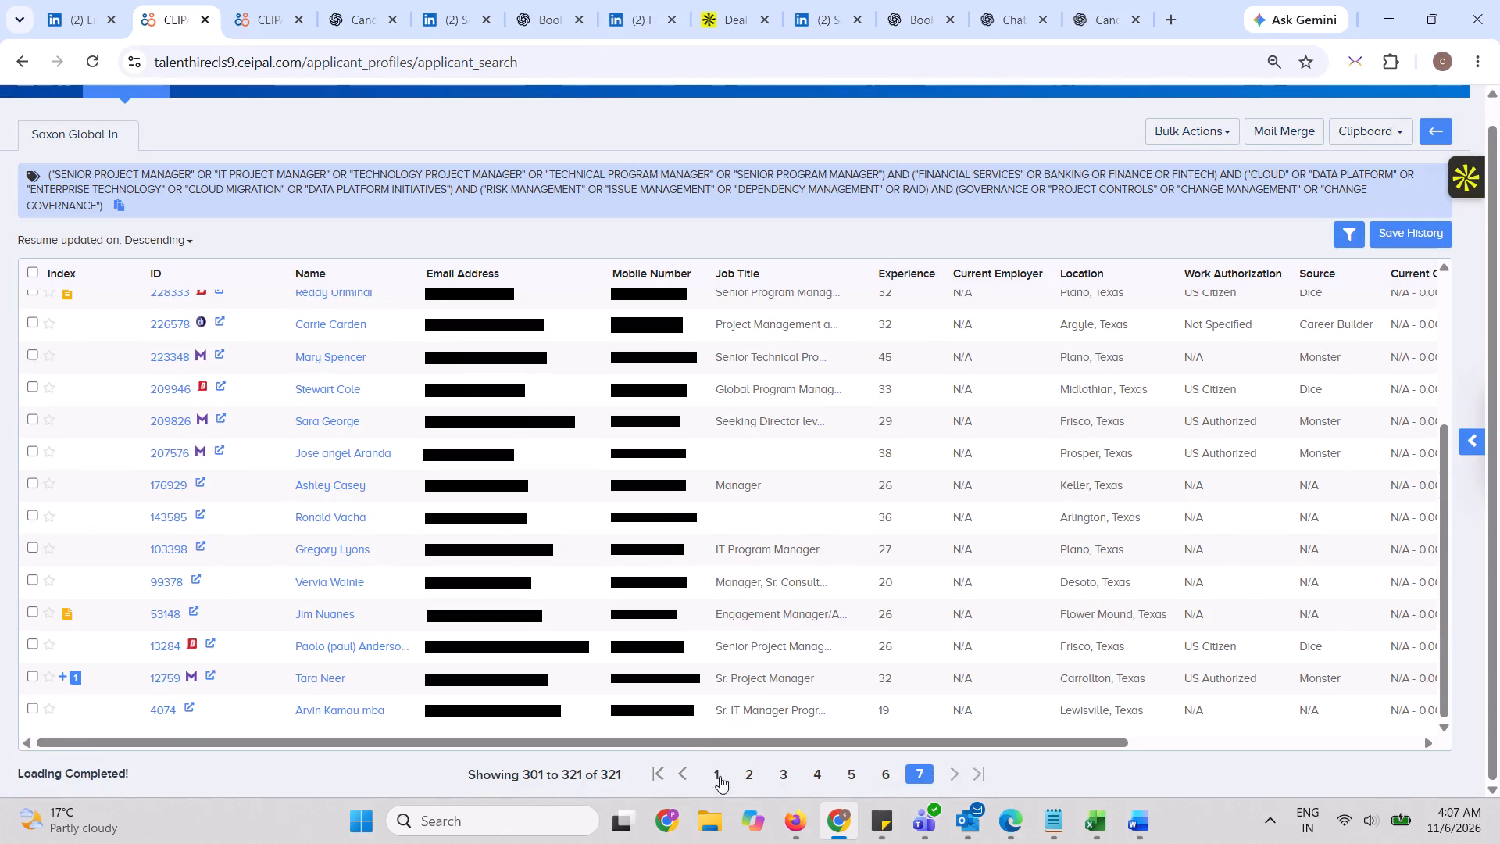
Go to page 1 of the Senior Project Manager search results and examine the applicants' titles, employers, locations and work authorization.
click(716, 773)
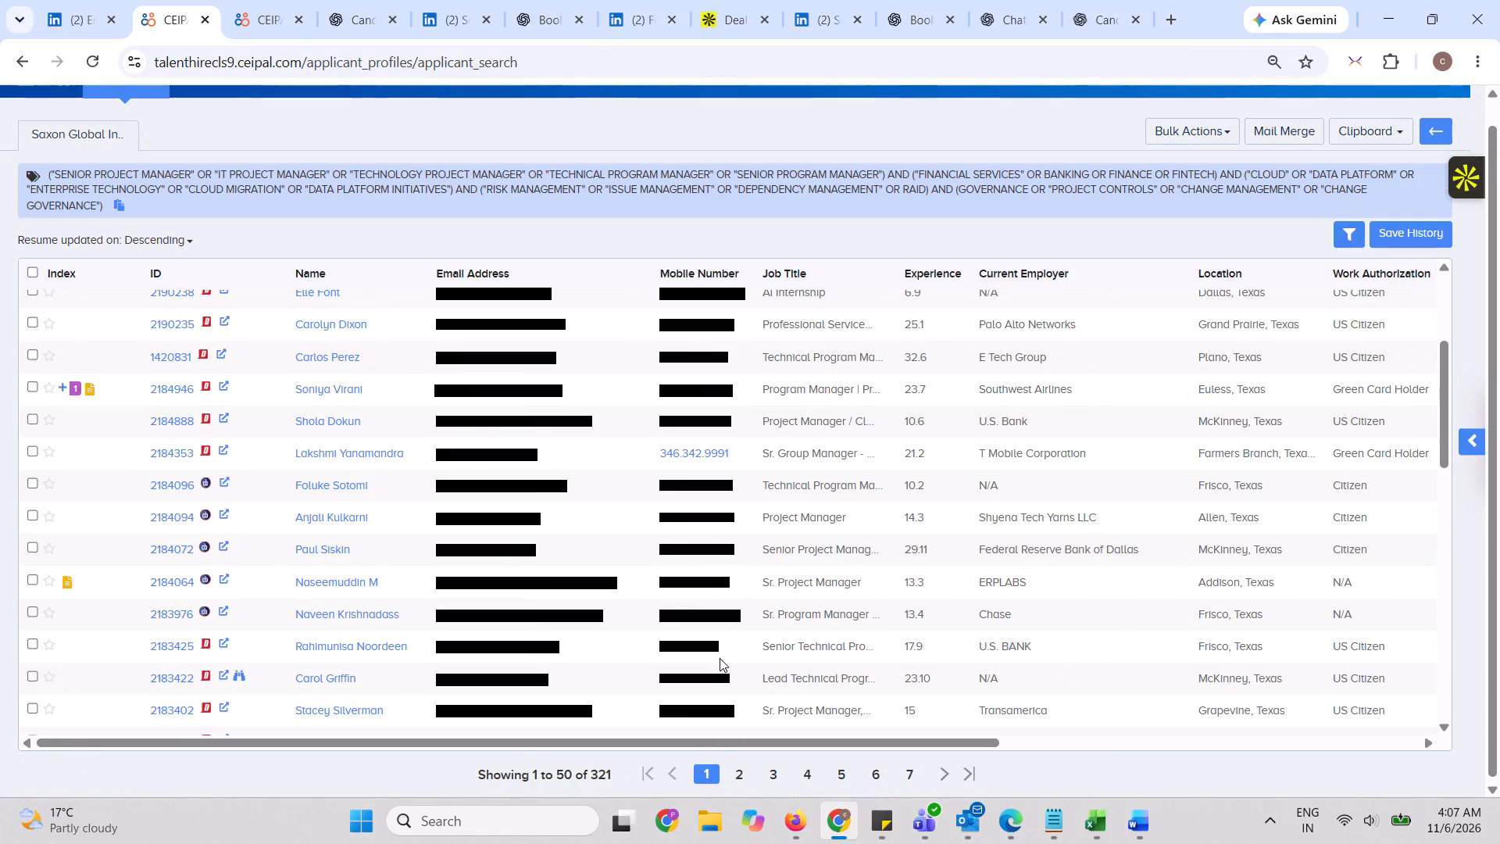
scroll(720, 657, up, 11)
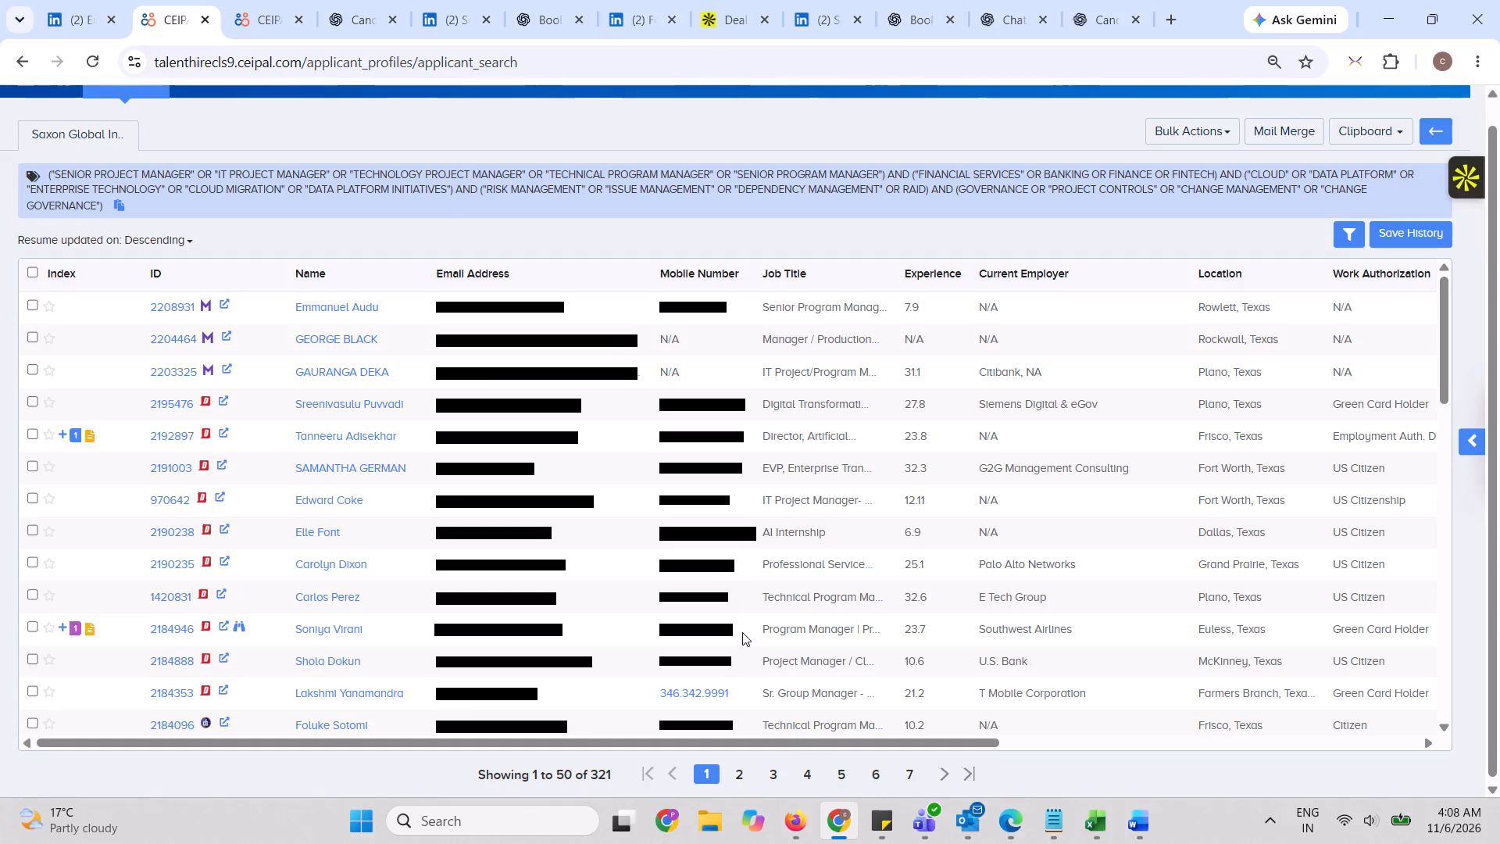
scroll(742, 632, down, 2)
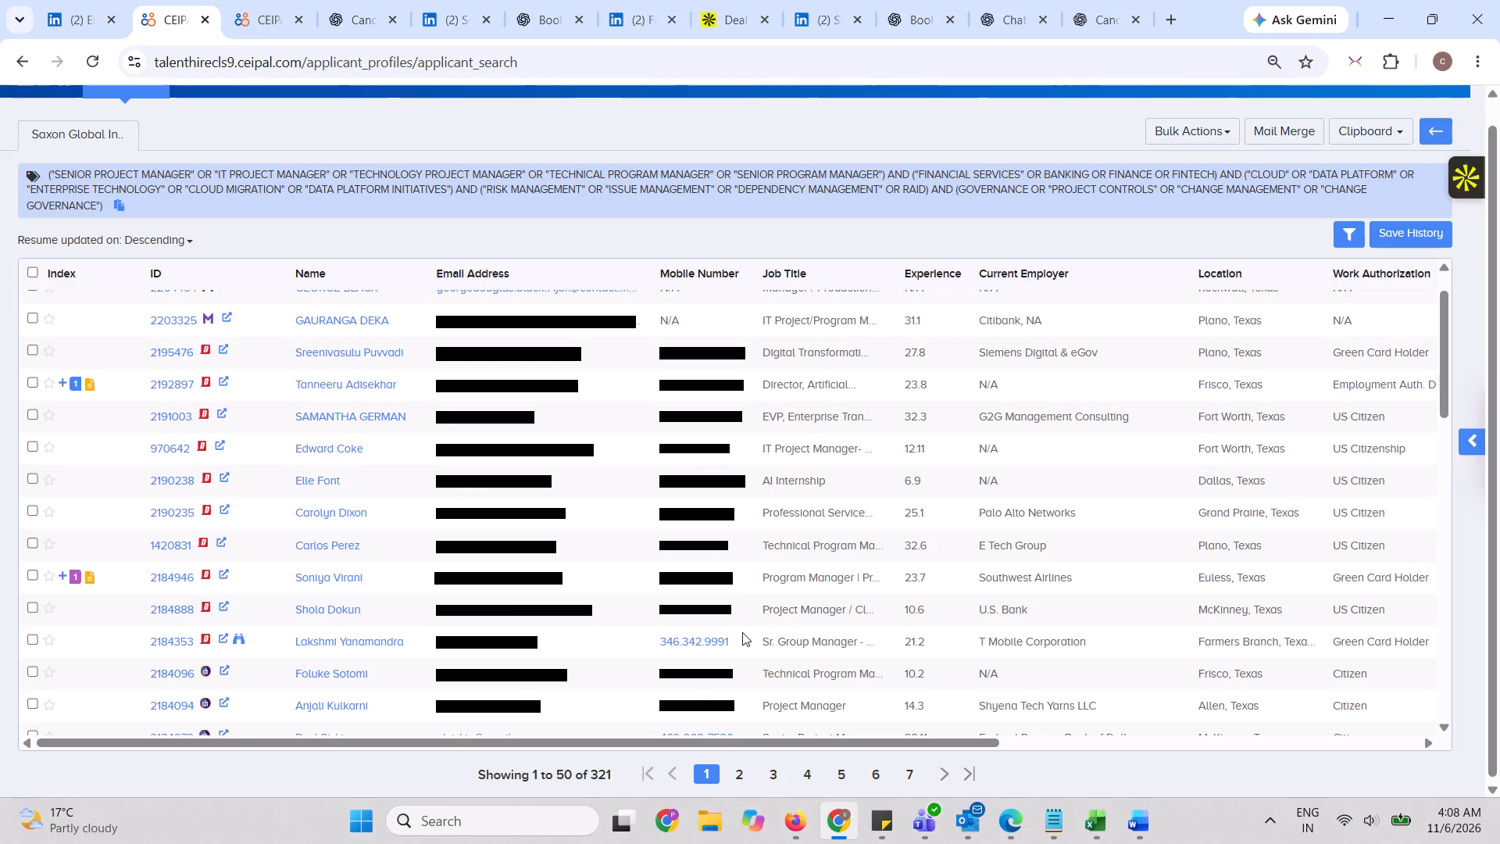
scroll(742, 632, down, 4)
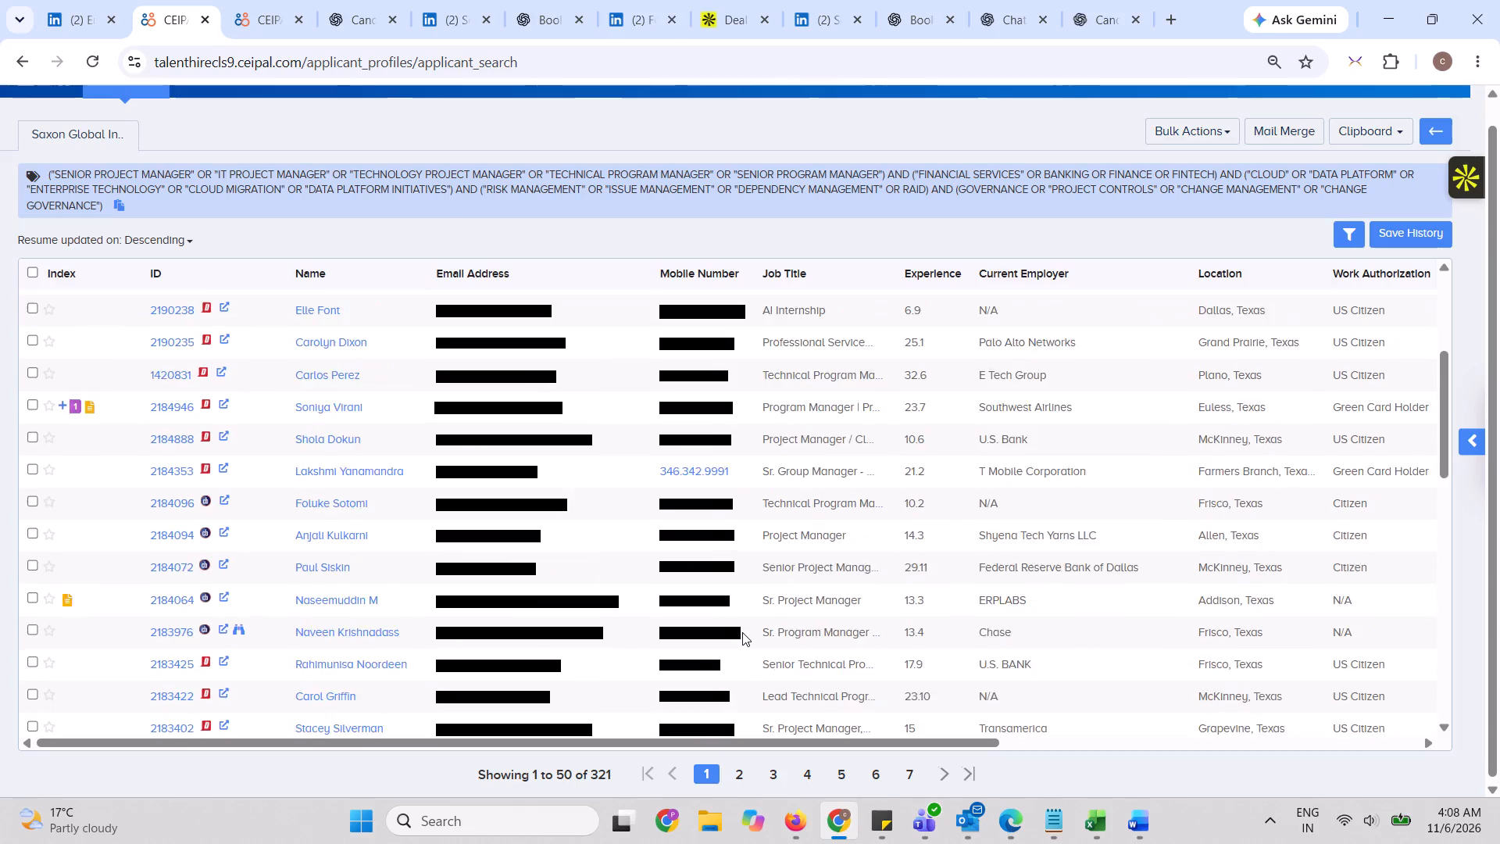
scroll(742, 632, down, 1)
Search the full applicants list in the other CEIPAL tab for the candidate, using the copied search text.
click(230, 0)
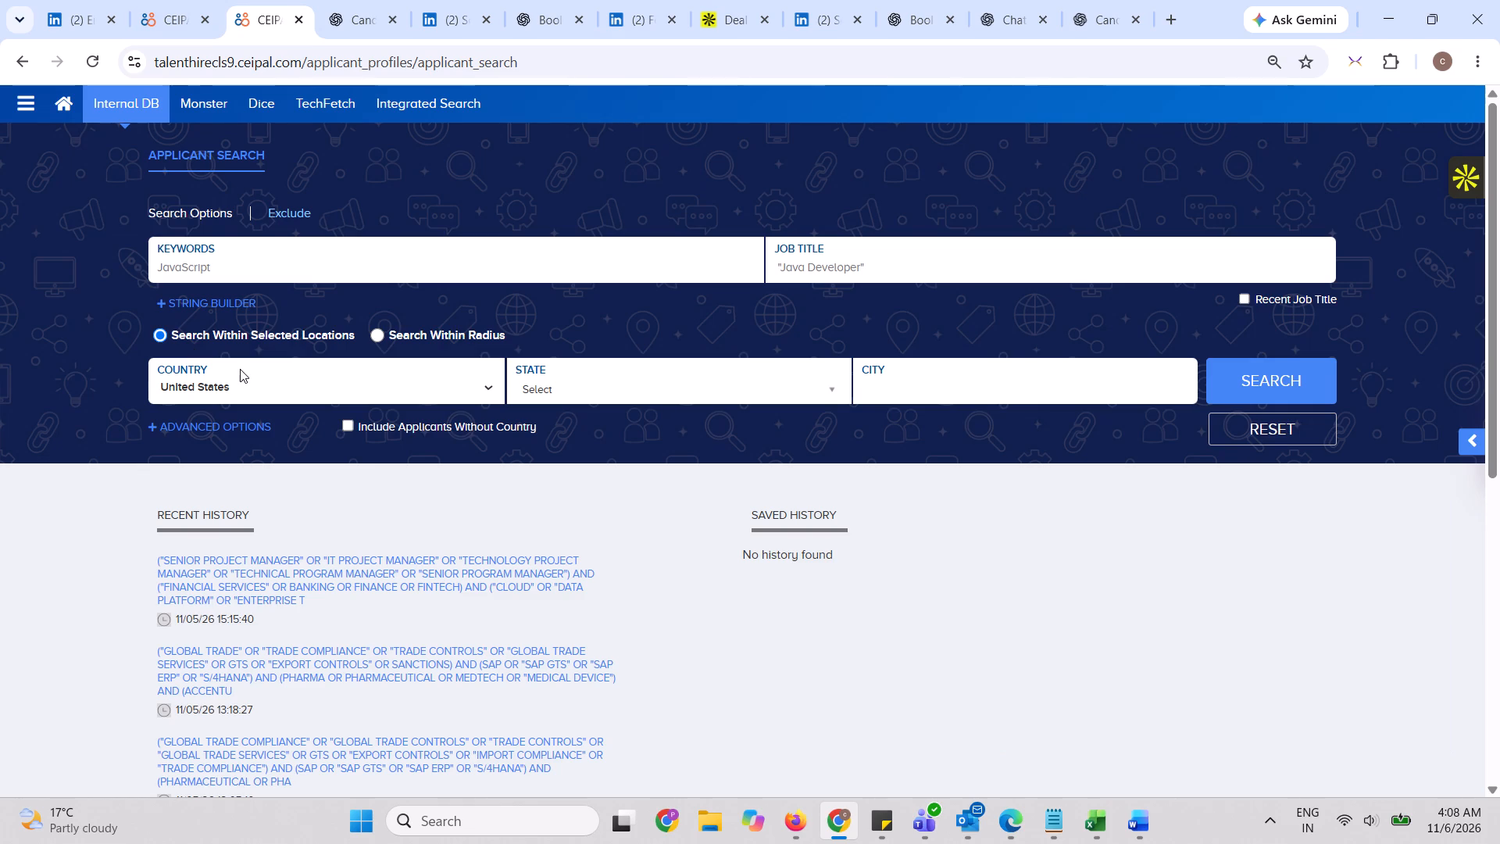
click(64, 110)
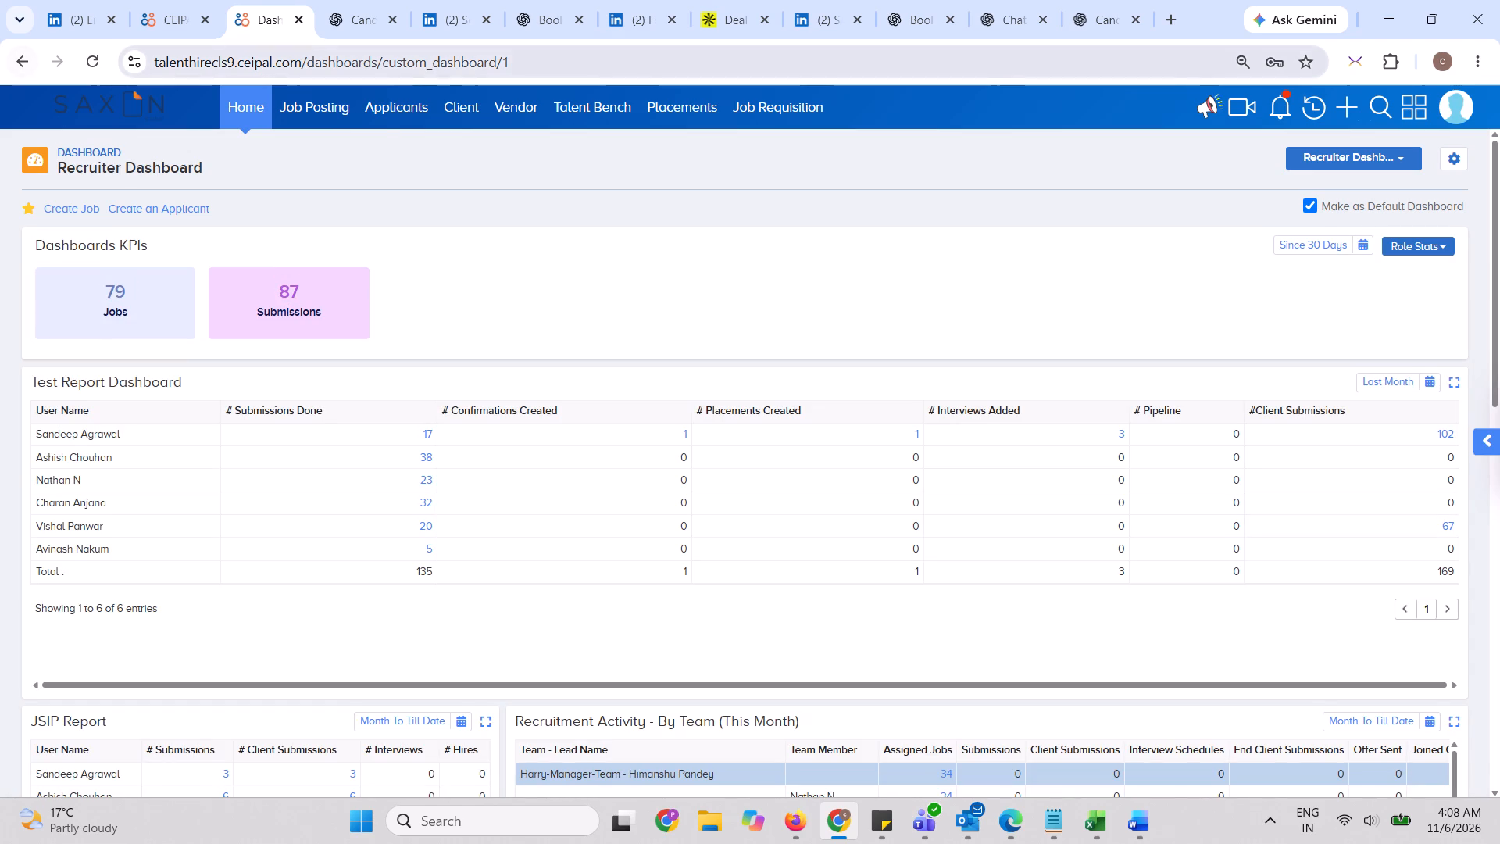
click(380, 114)
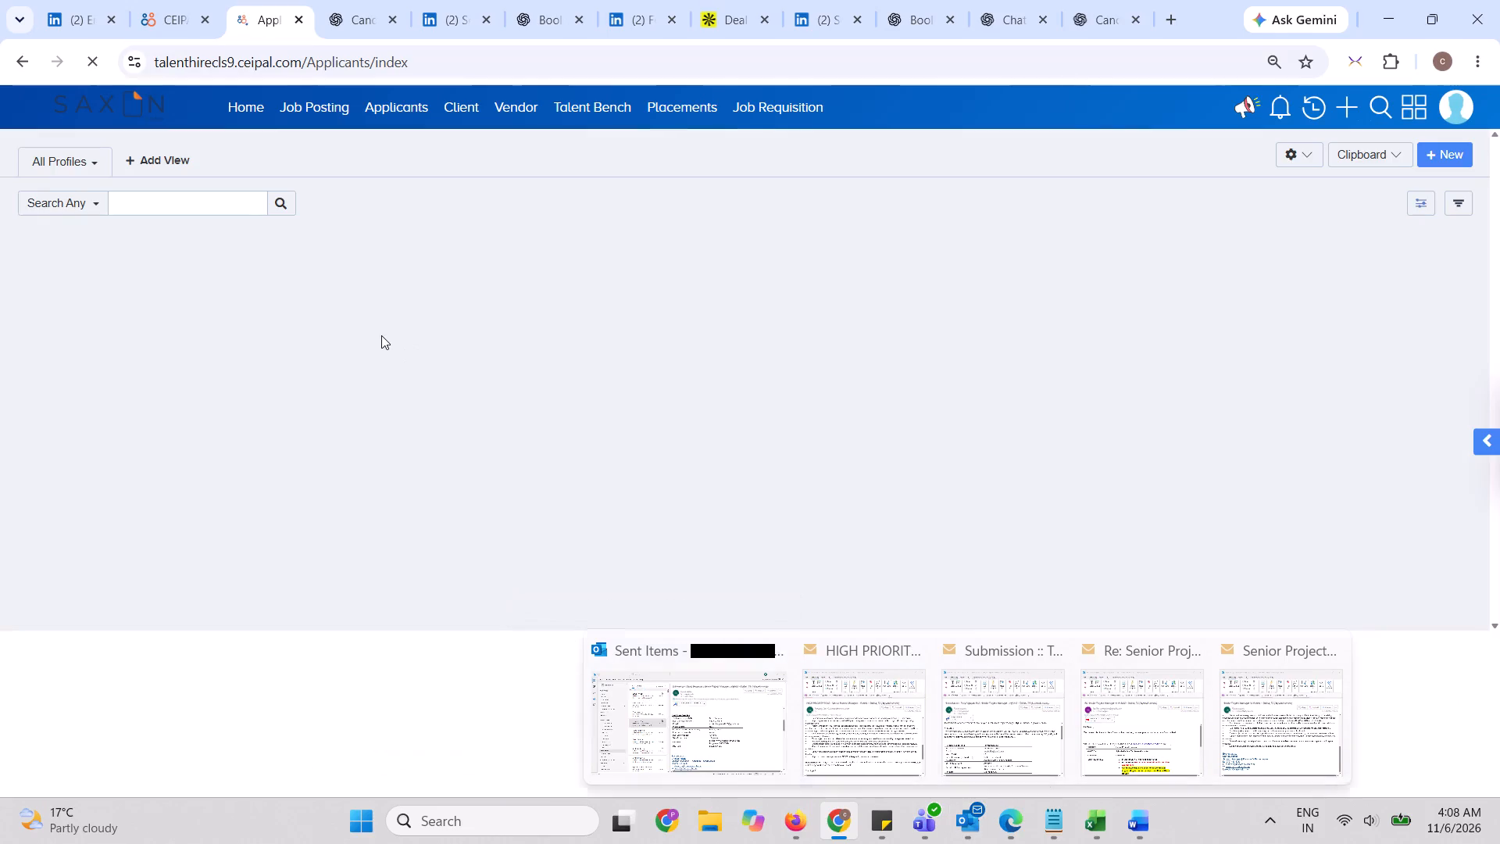
click(173, 202)
click(173, 202)
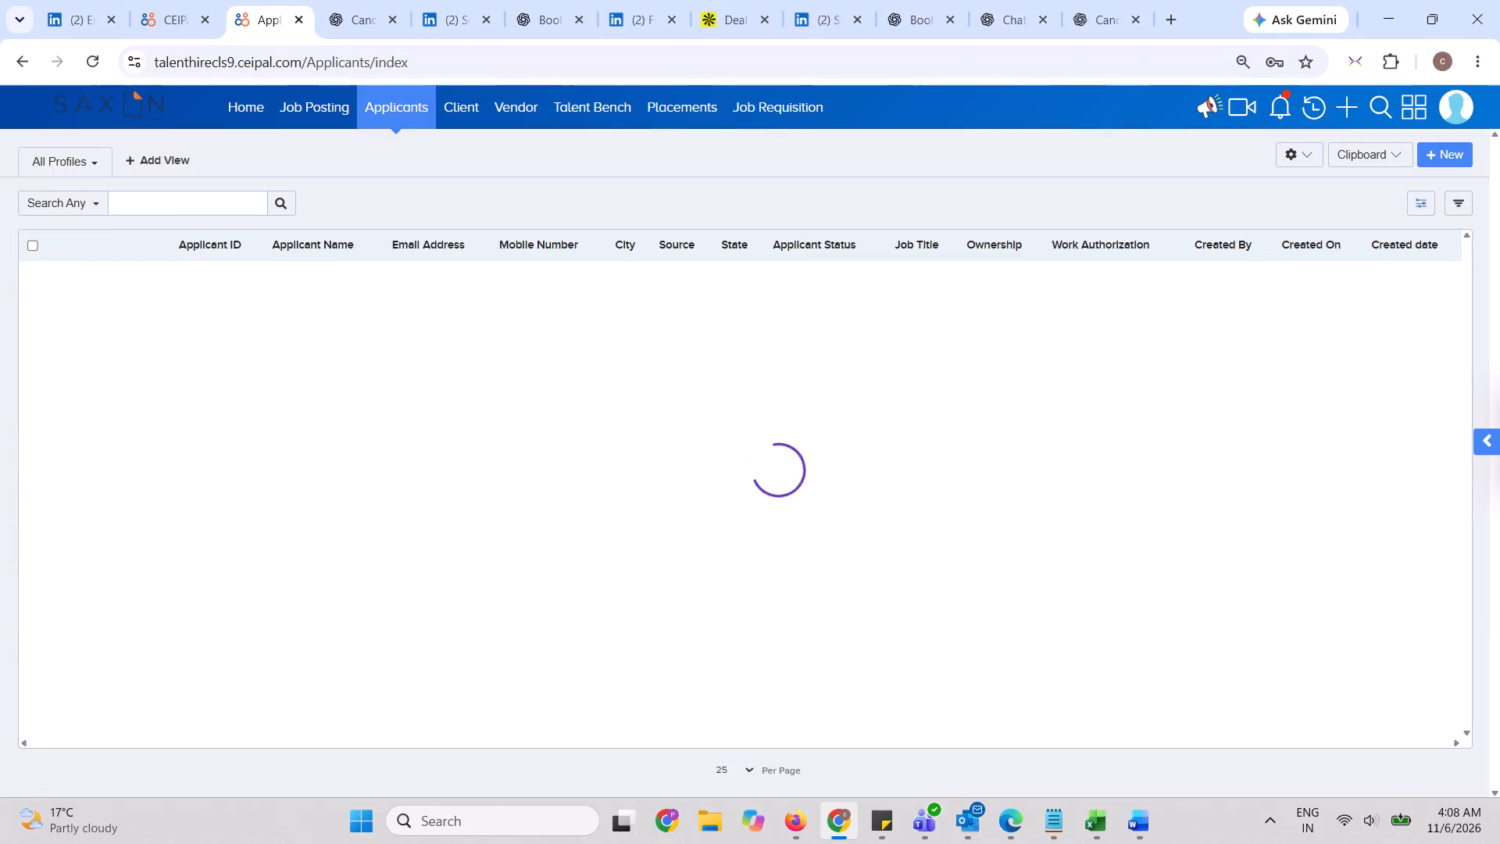
click(173, 202)
key(ctrl+v)
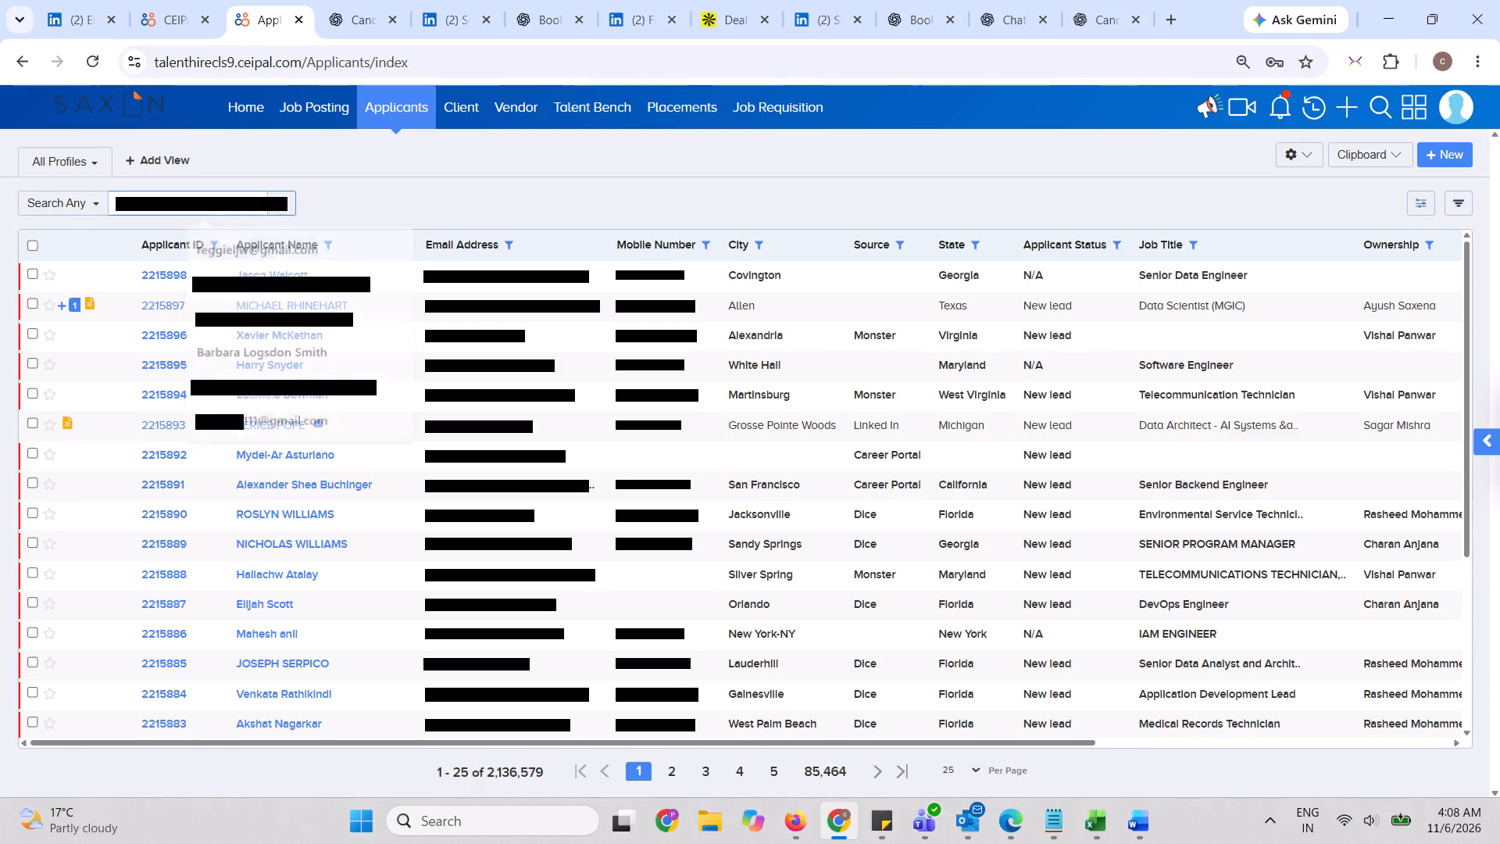
key(Return)
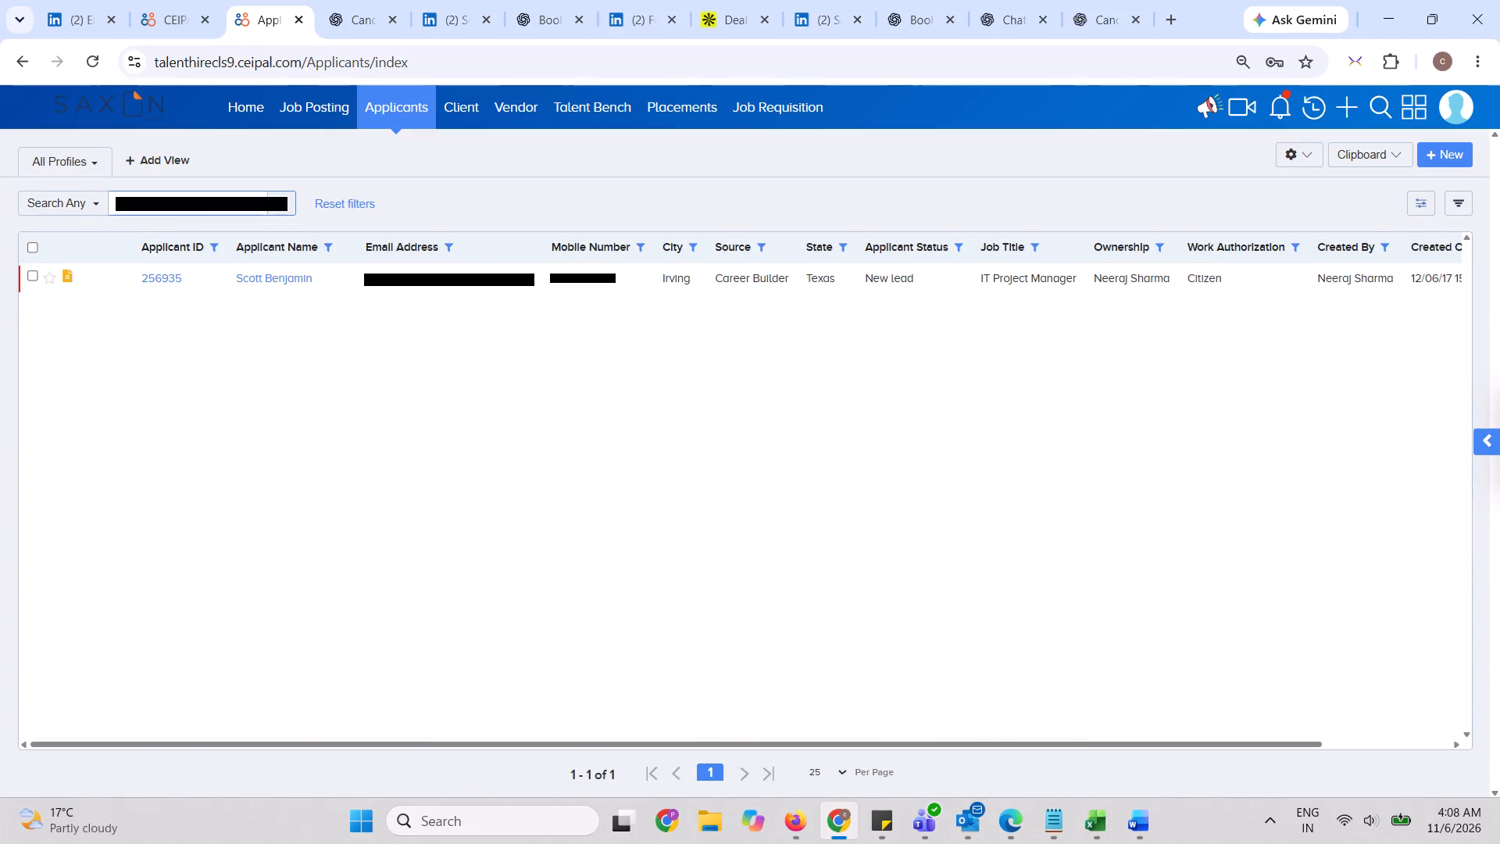
Start a submission of the found Irving, Texas applicant to kforce's F5 Engineer/ SME job, SG - 126734.
click(31, 279)
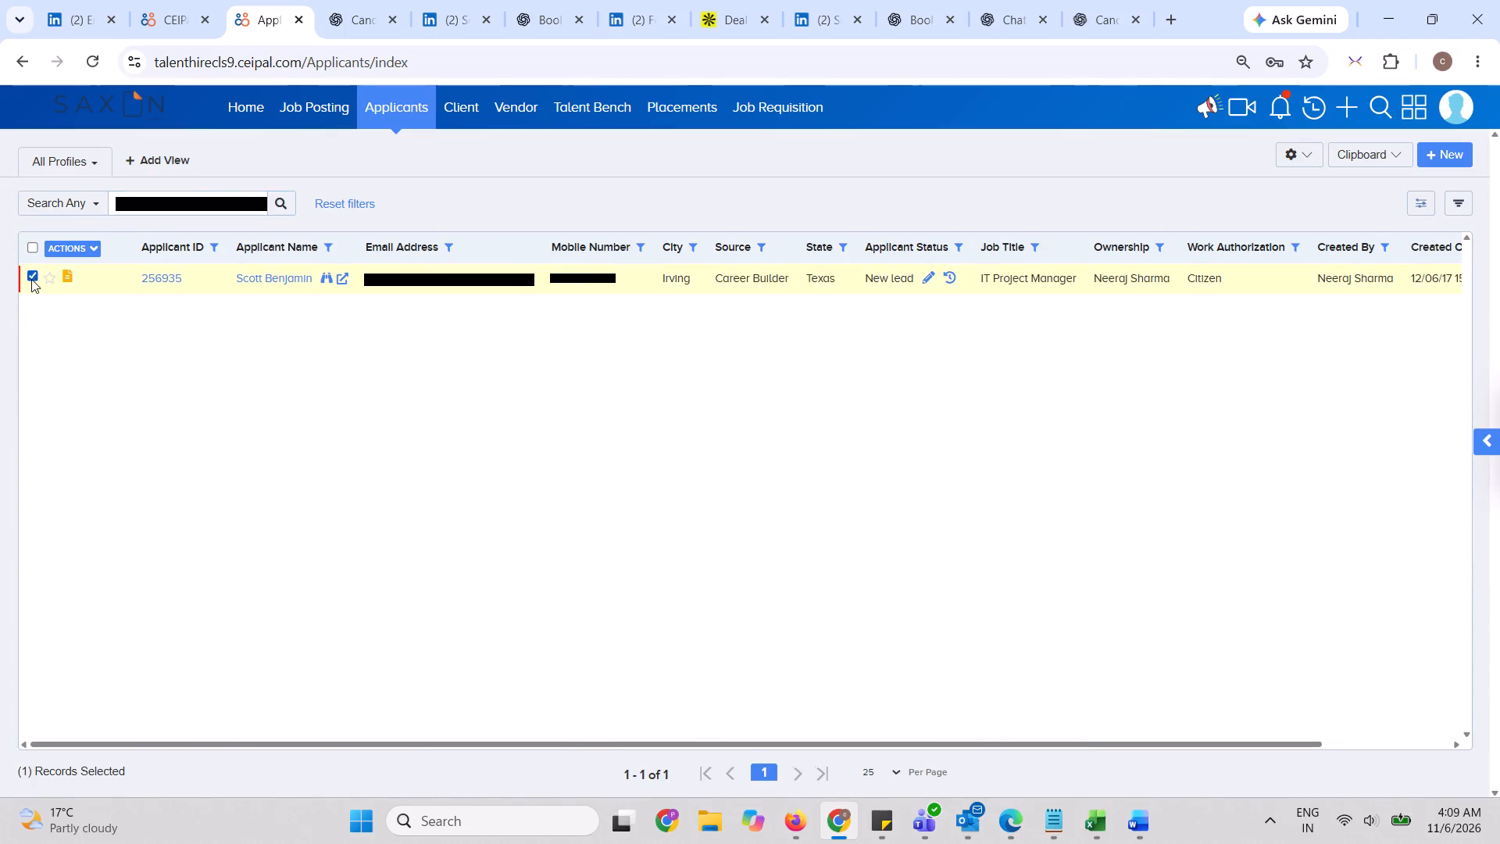
click(70, 251)
click(90, 361)
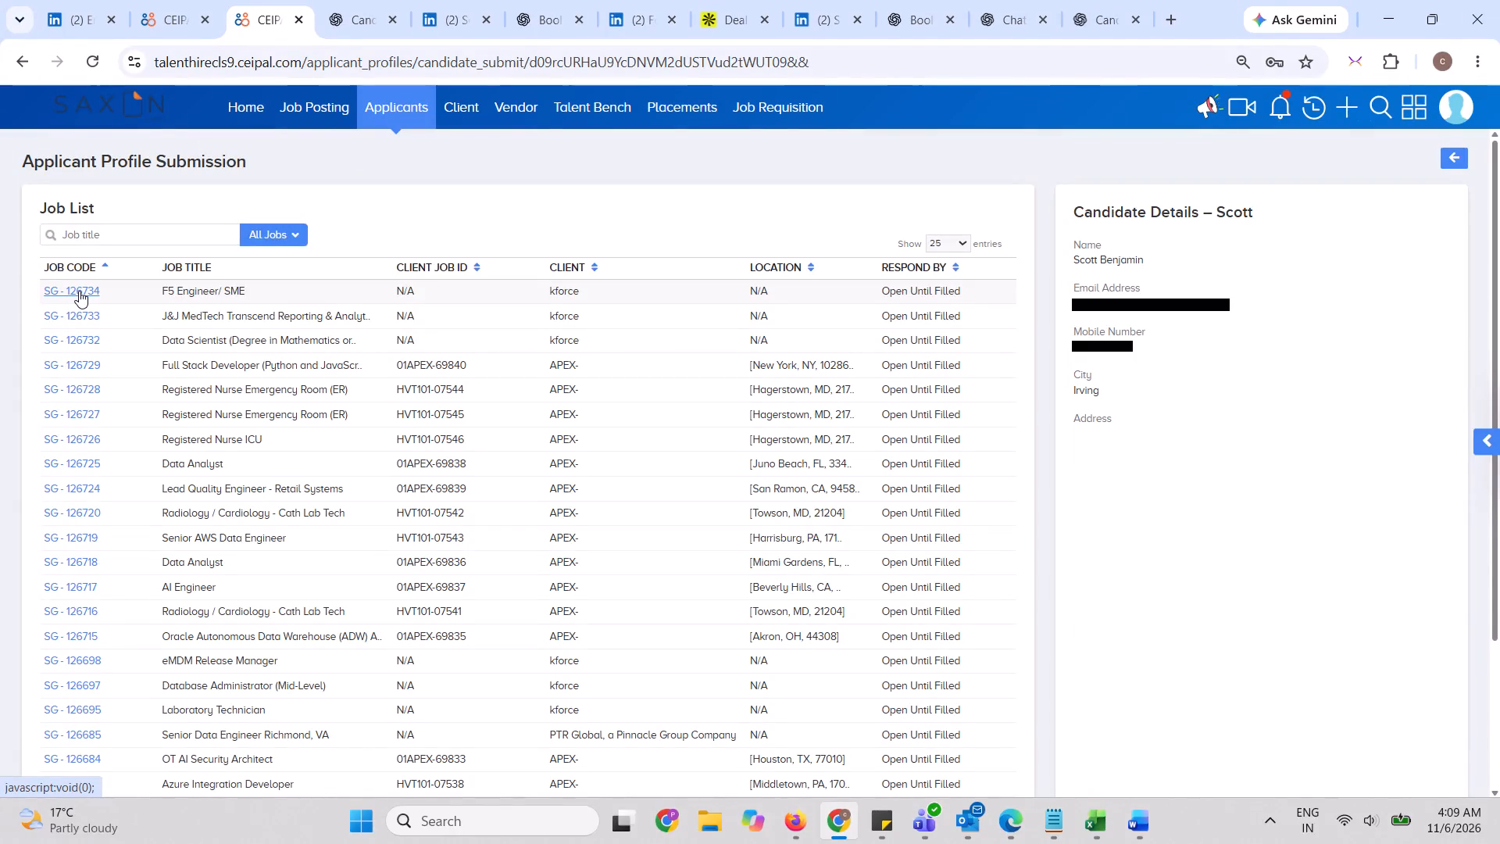
click(79, 291)
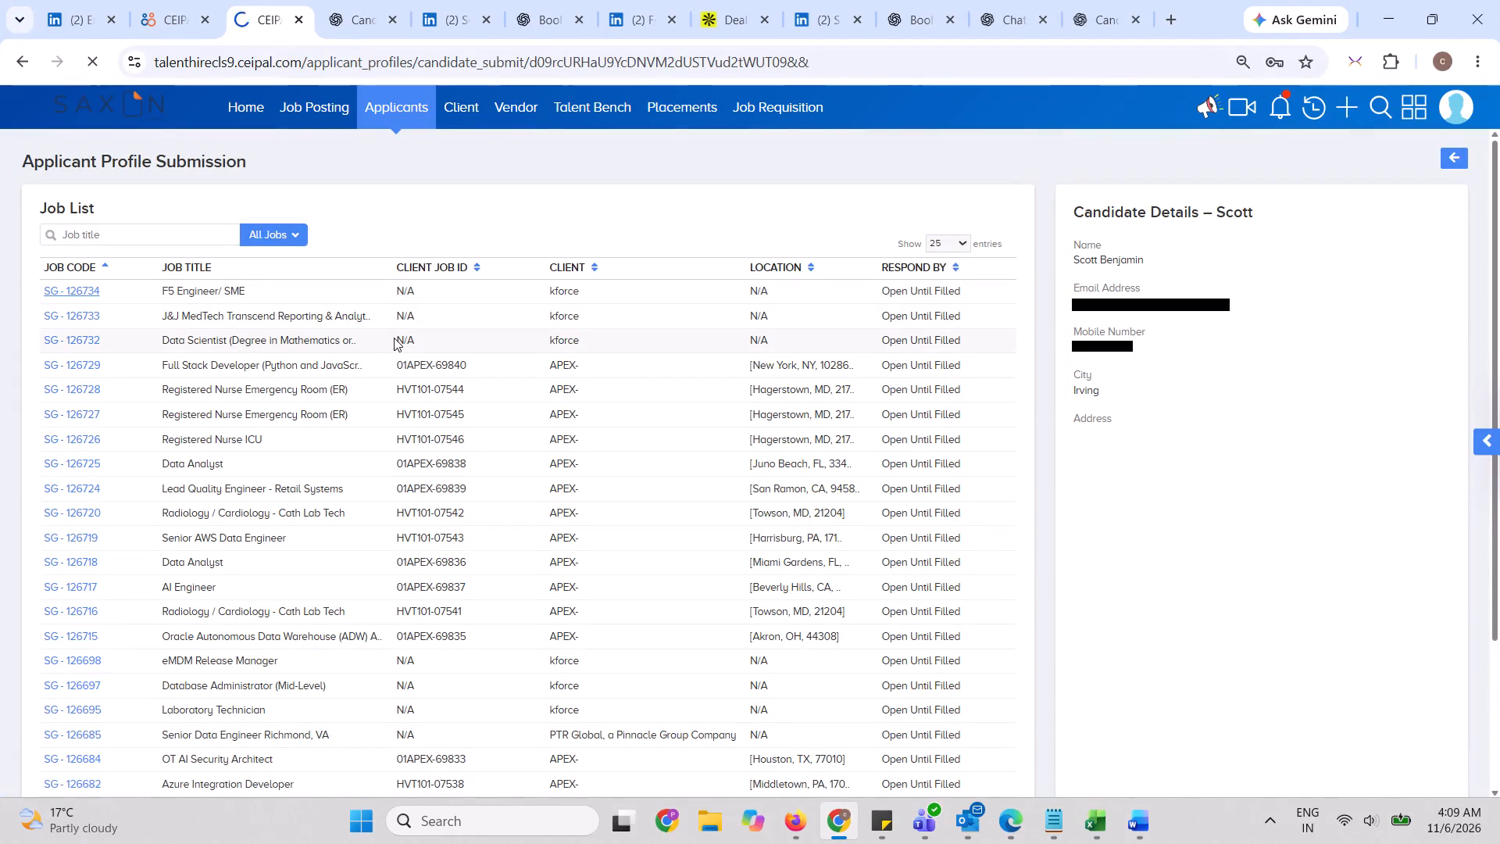
Close the first Boolean search tab and the two tabs following it, a LinkedIn tab and the Deal tab.
click(580, 19)
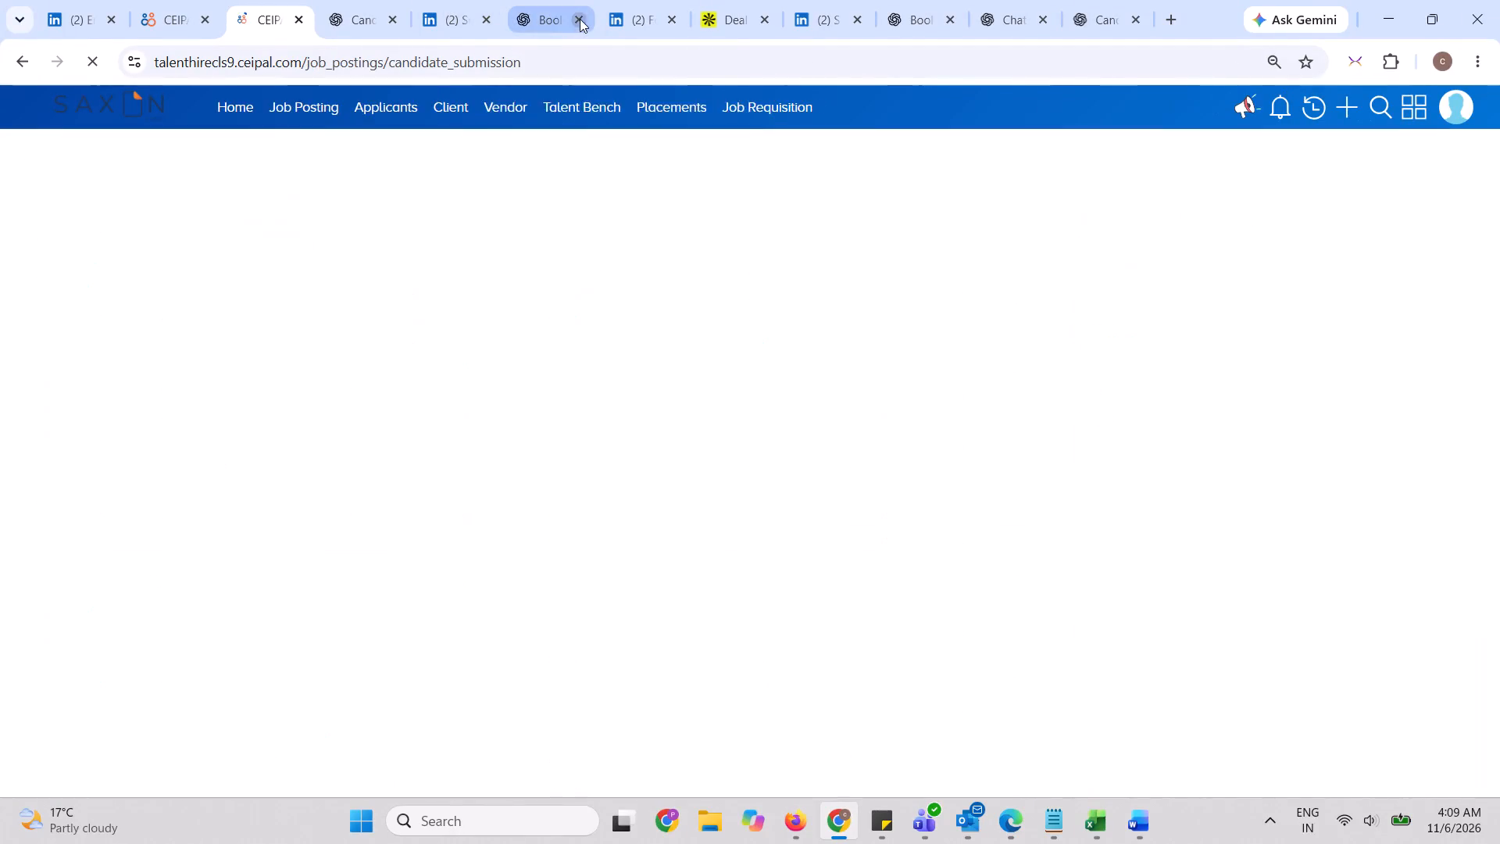
click(580, 19)
click(580, 19)
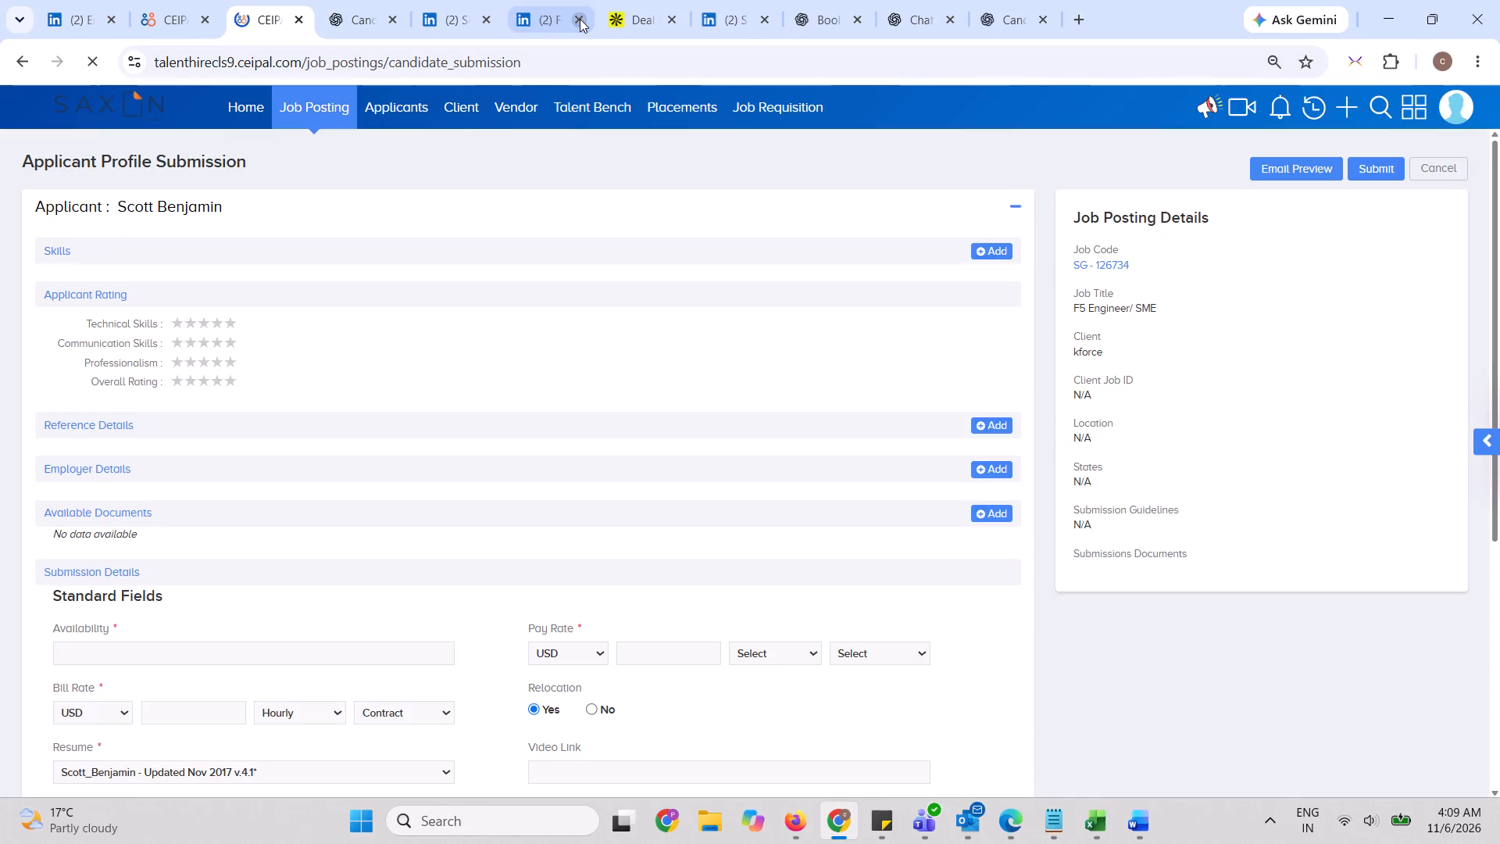
click(580, 19)
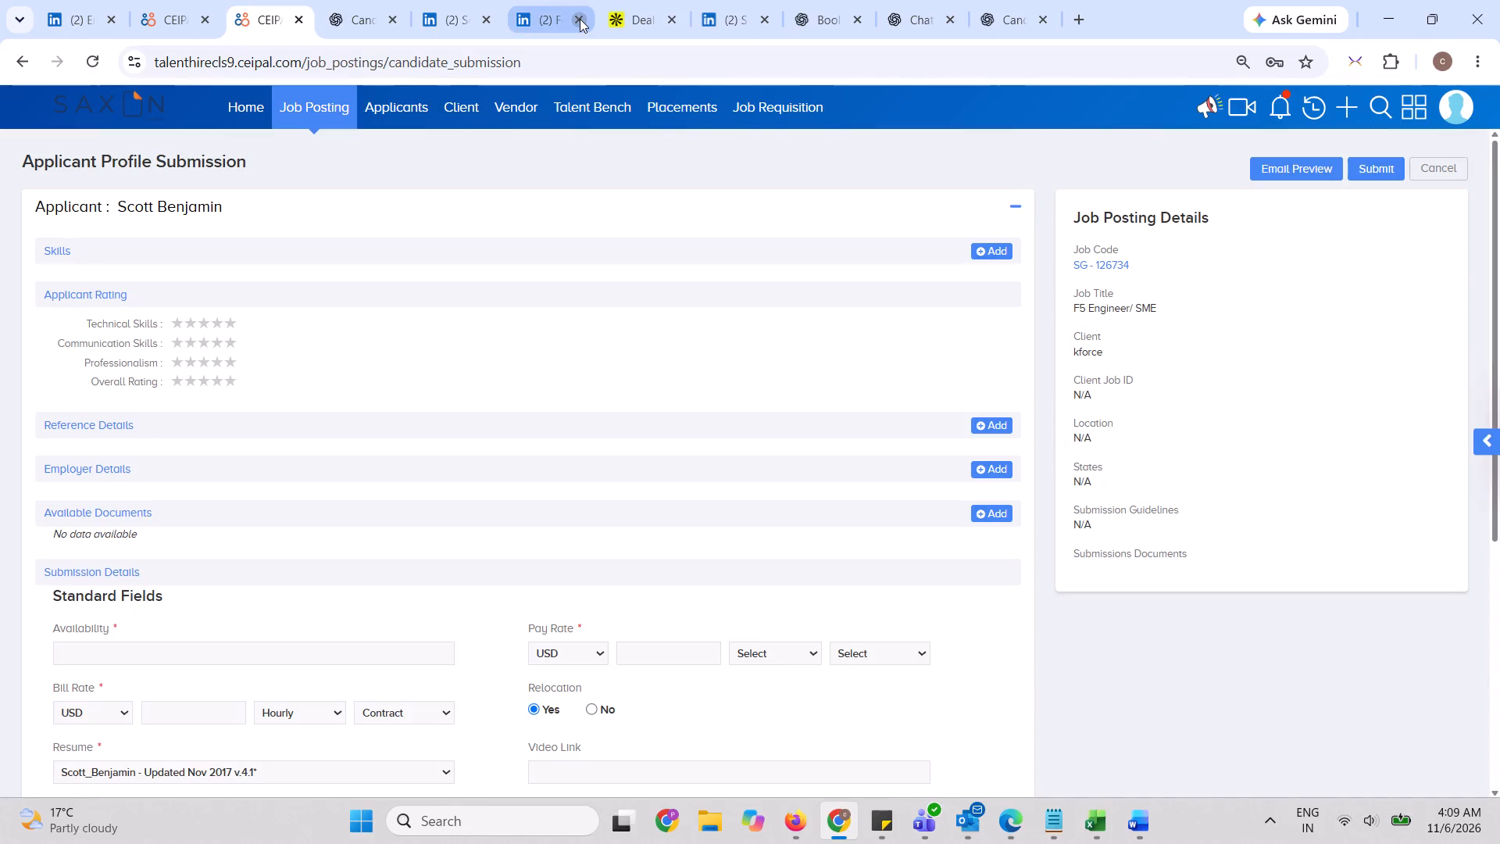
click(580, 19)
Set the submission's pay rate to USD 55, Hourly, Contract.
scroll(616, 275, down, 2)
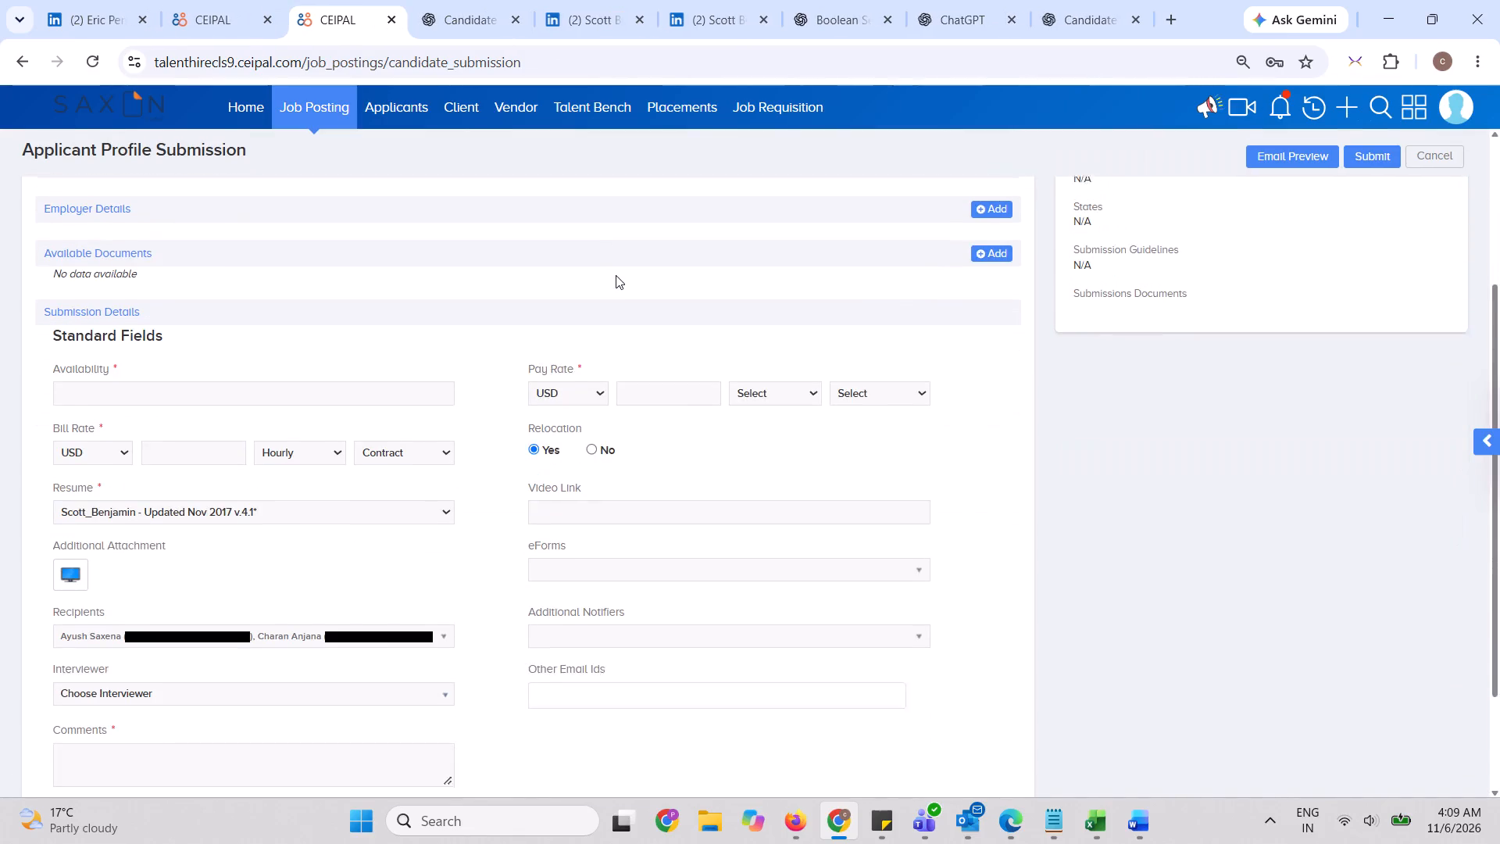
scroll(616, 275, down, 1)
click(648, 379)
key(5)
key(5)
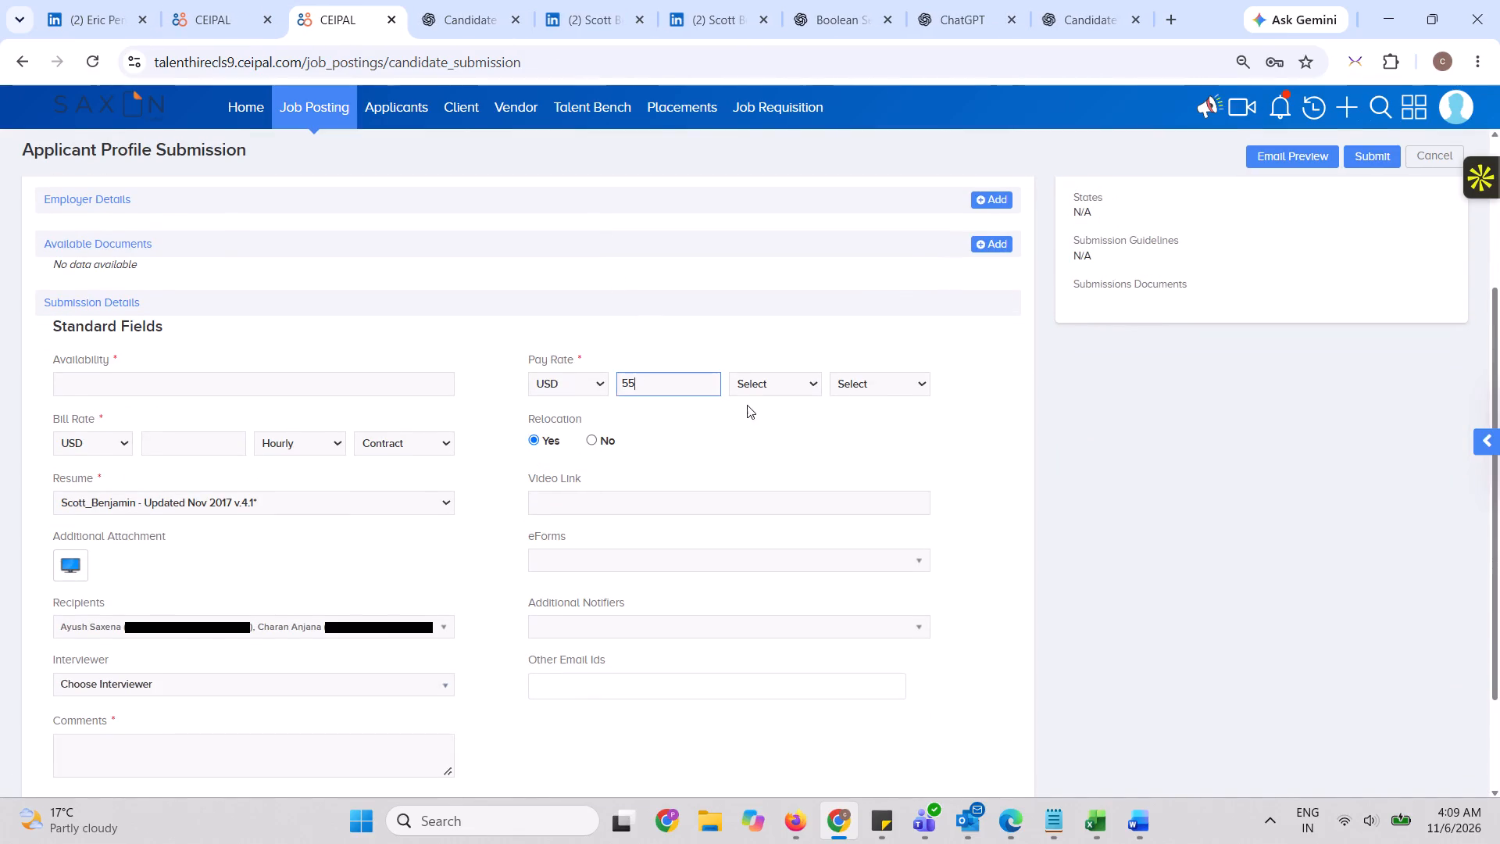
click(766, 380)
click(766, 435)
click(859, 380)
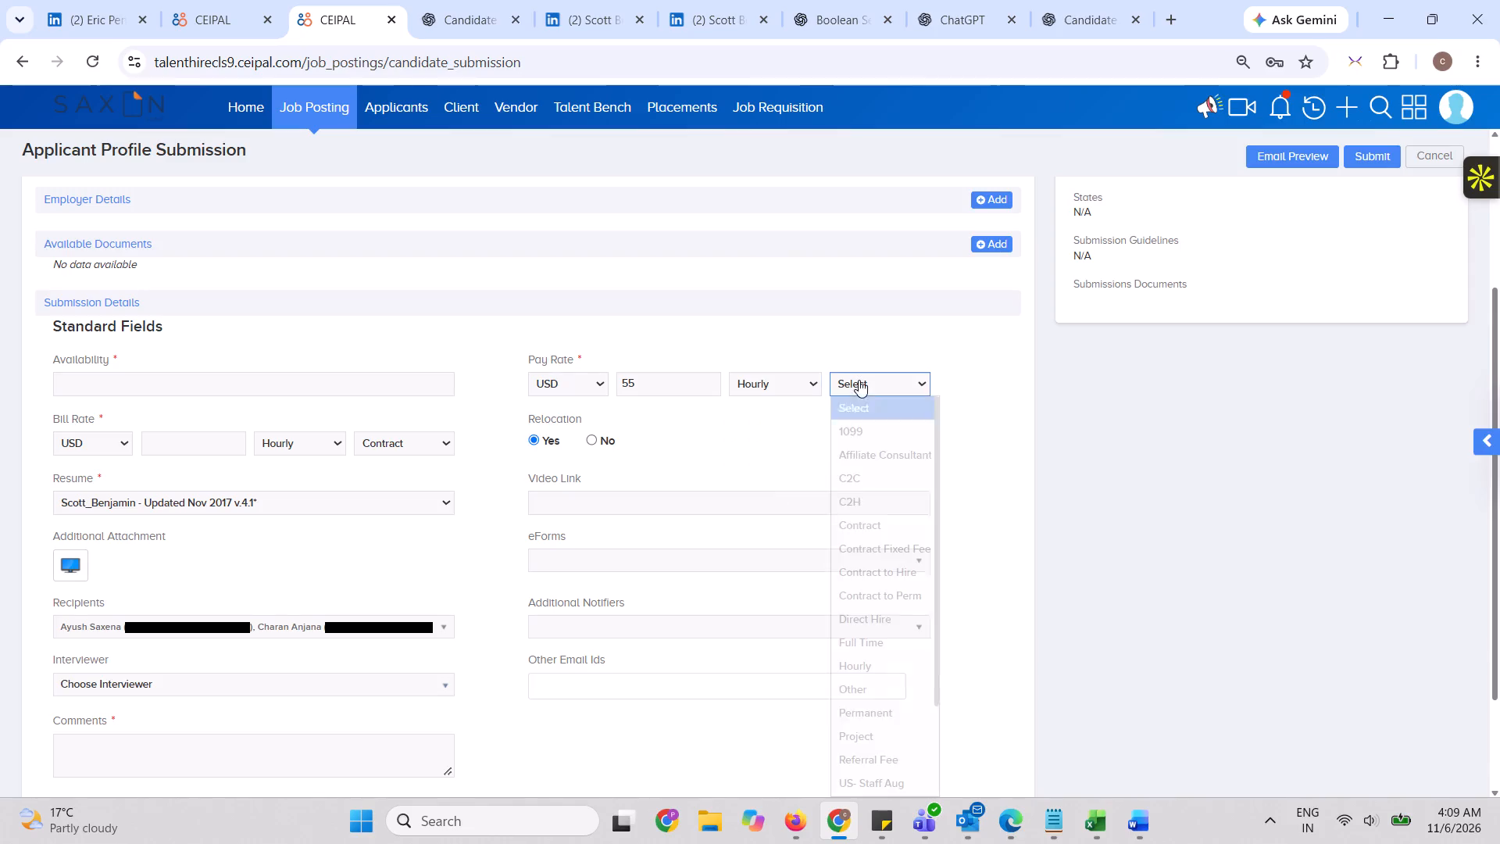
click(862, 532)
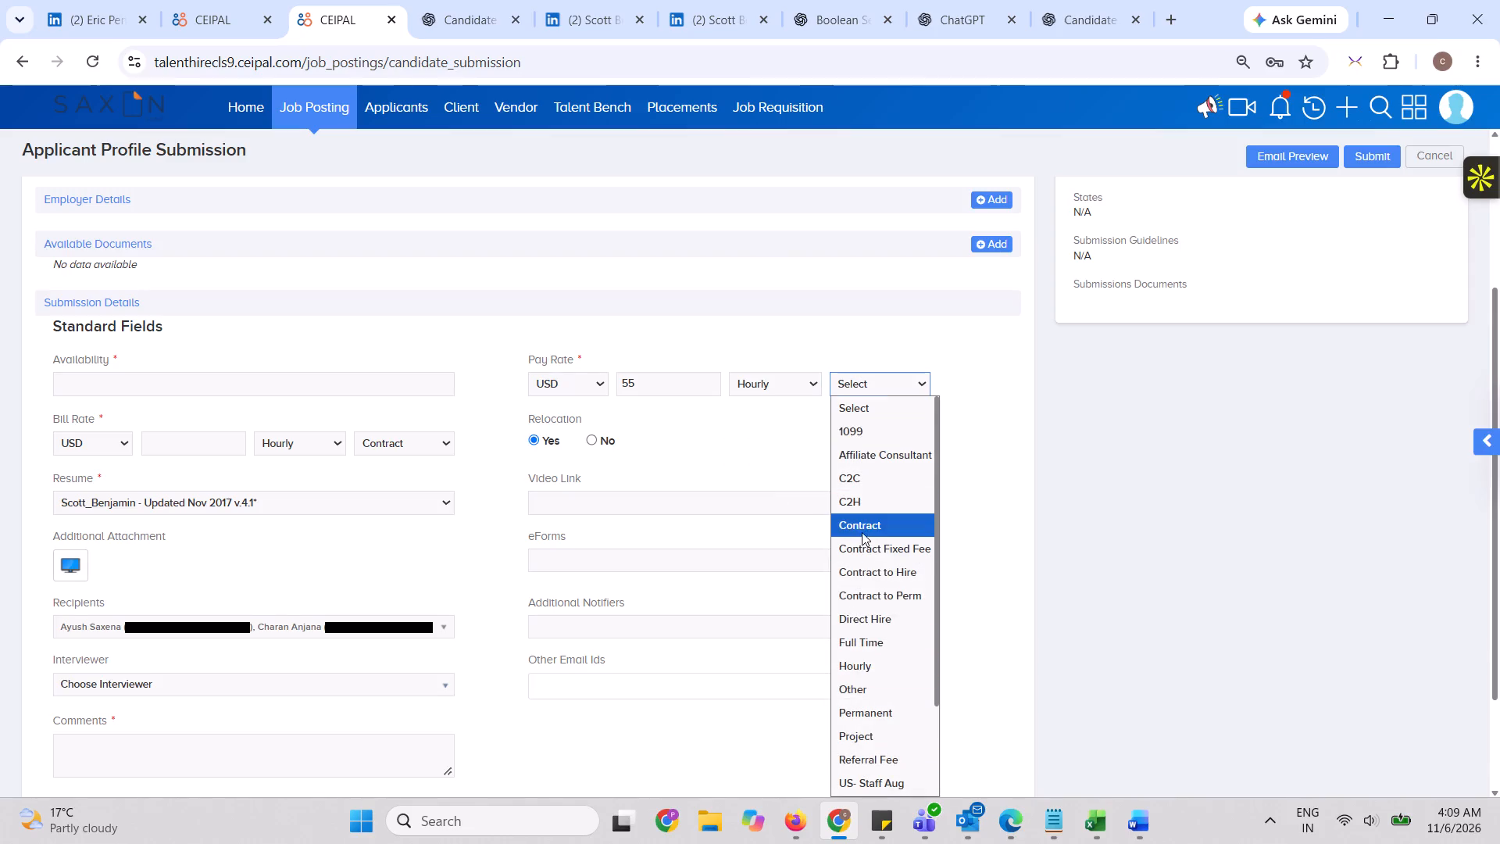
Set the submission's availability to ASAP and its bill rate to USD 75, keeping the Hourly basis.
click(133, 397)
click(133, 382)
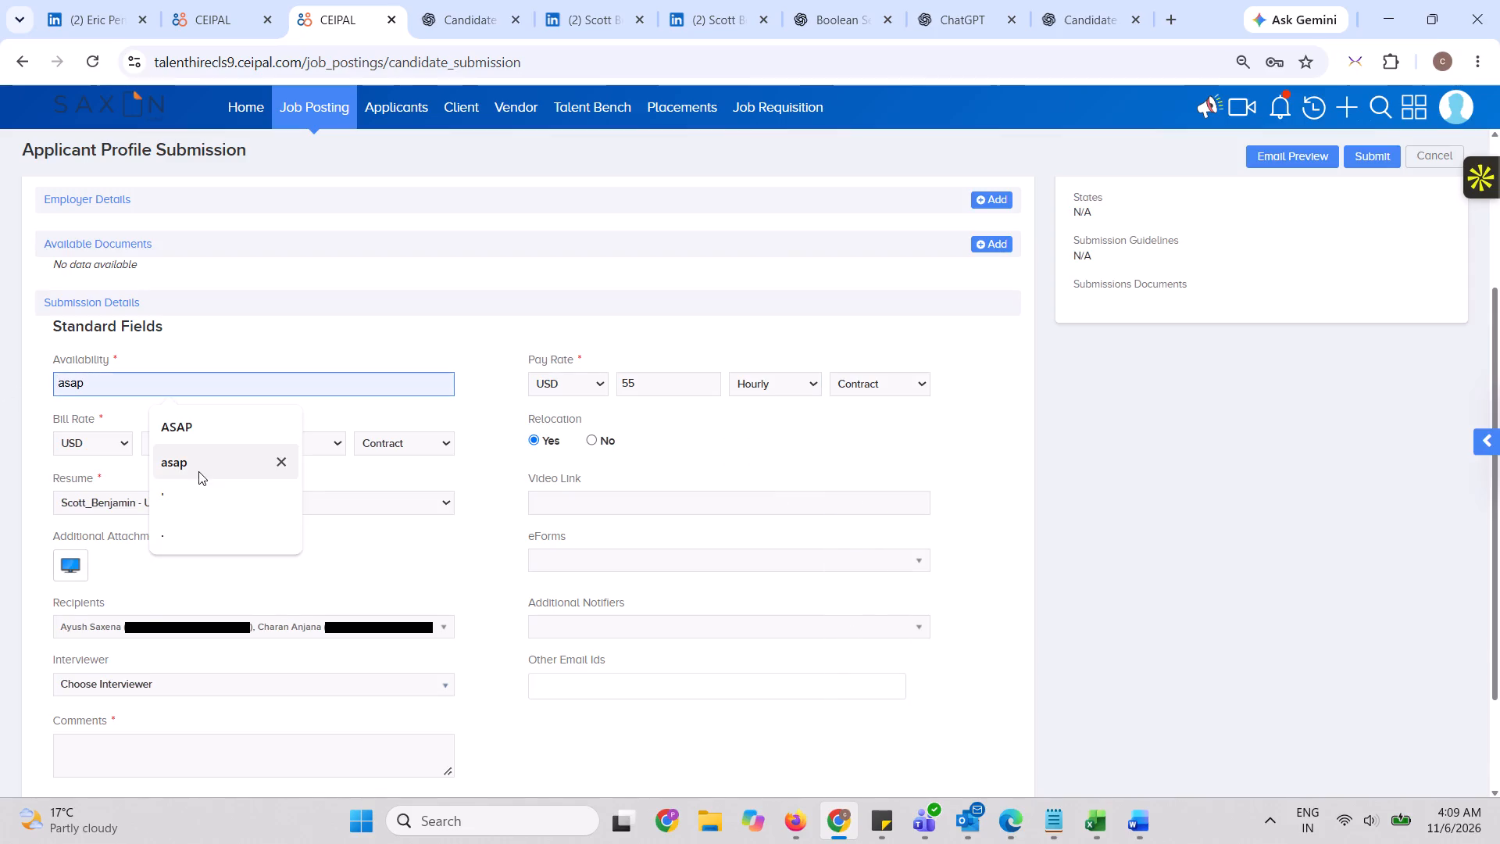
click(192, 426)
click(188, 441)
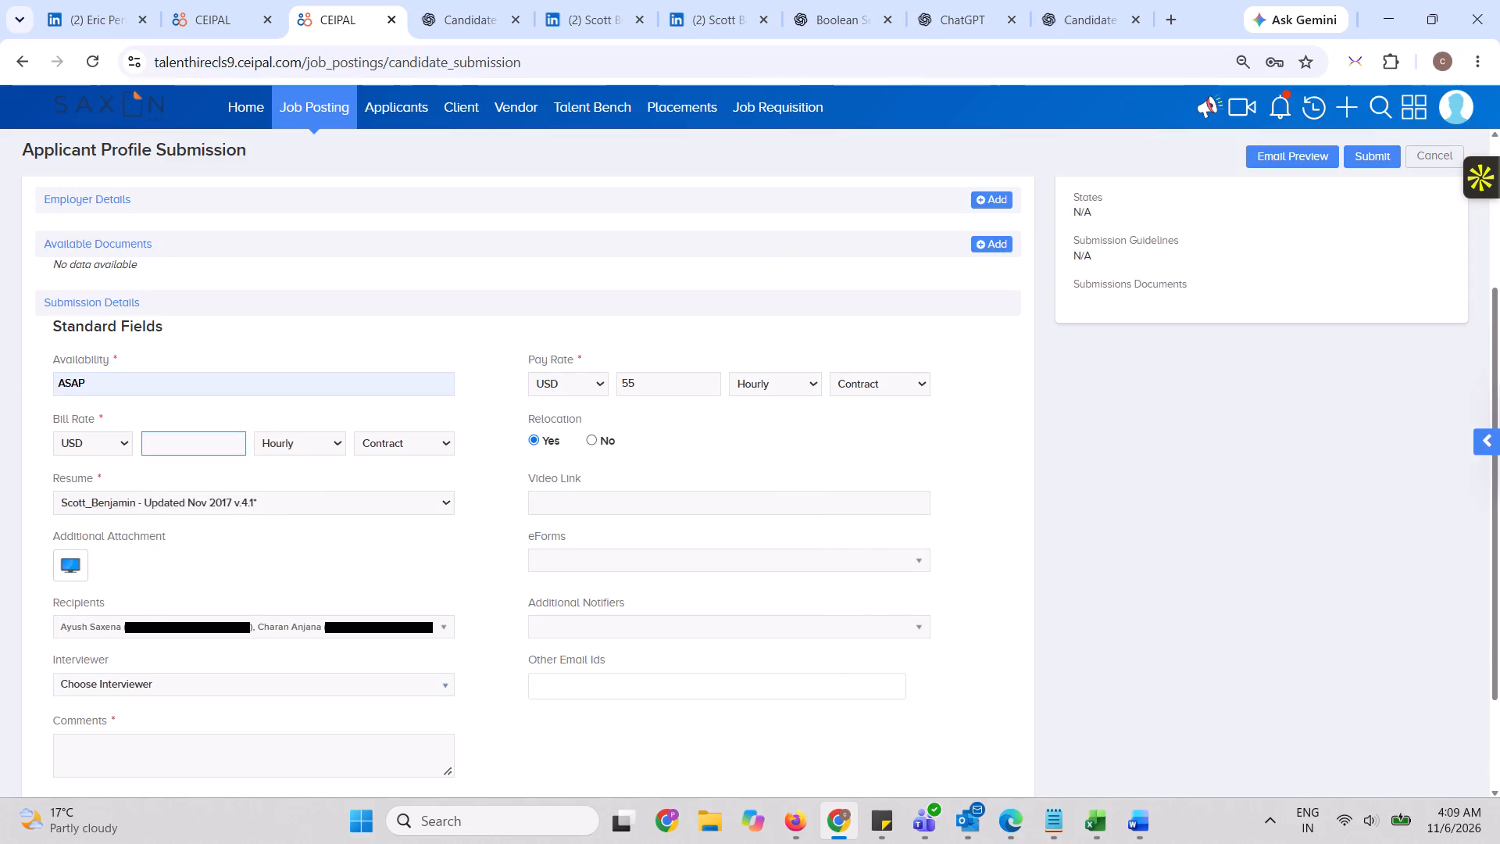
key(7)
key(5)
click(266, 440)
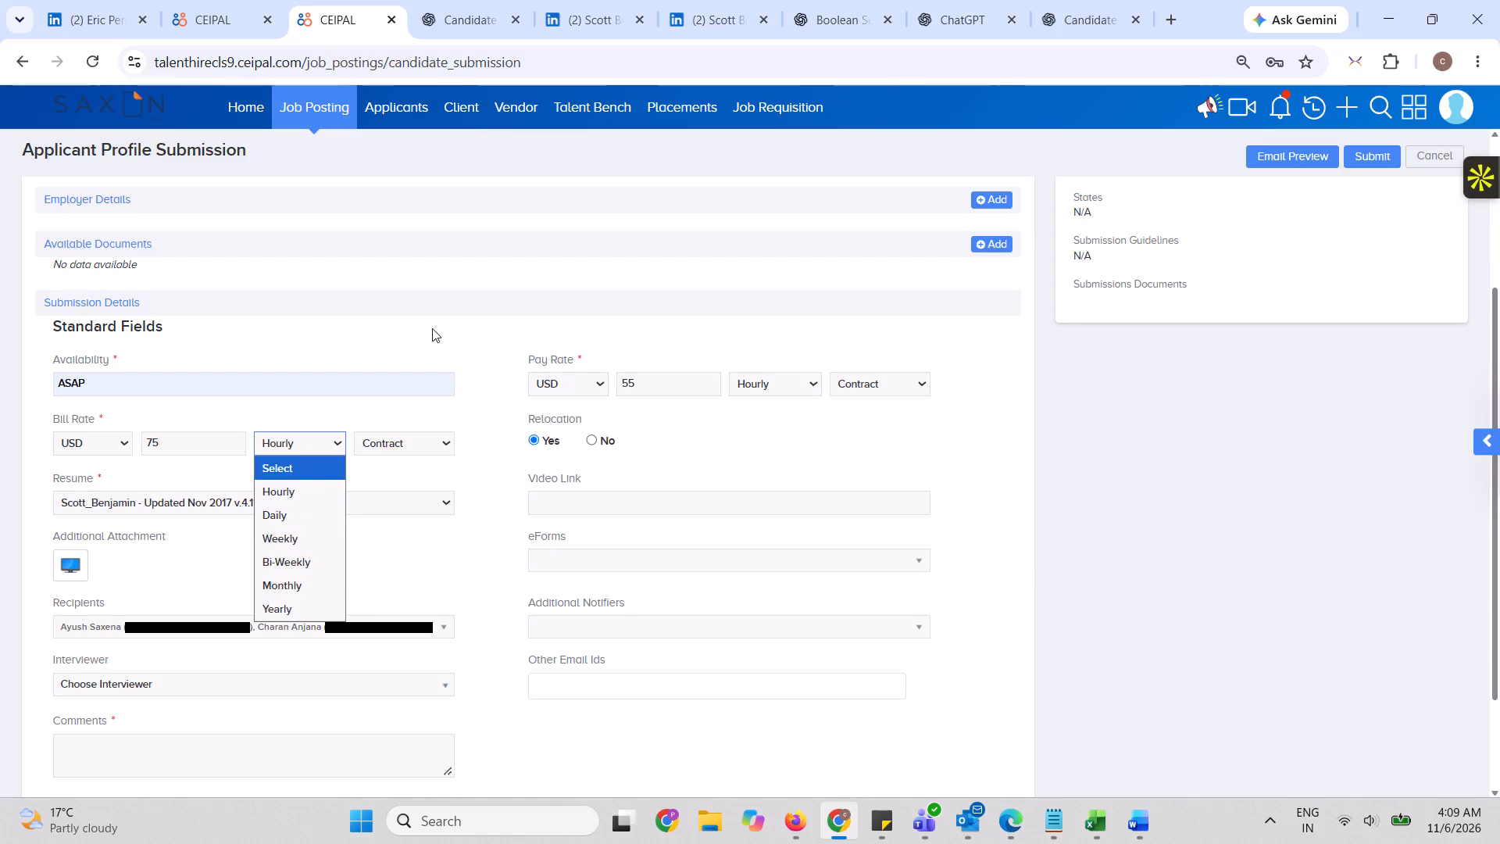
click(456, 335)
Enter a single period as the submission's required comment.
scroll(209, 553, down, 1)
click(97, 613)
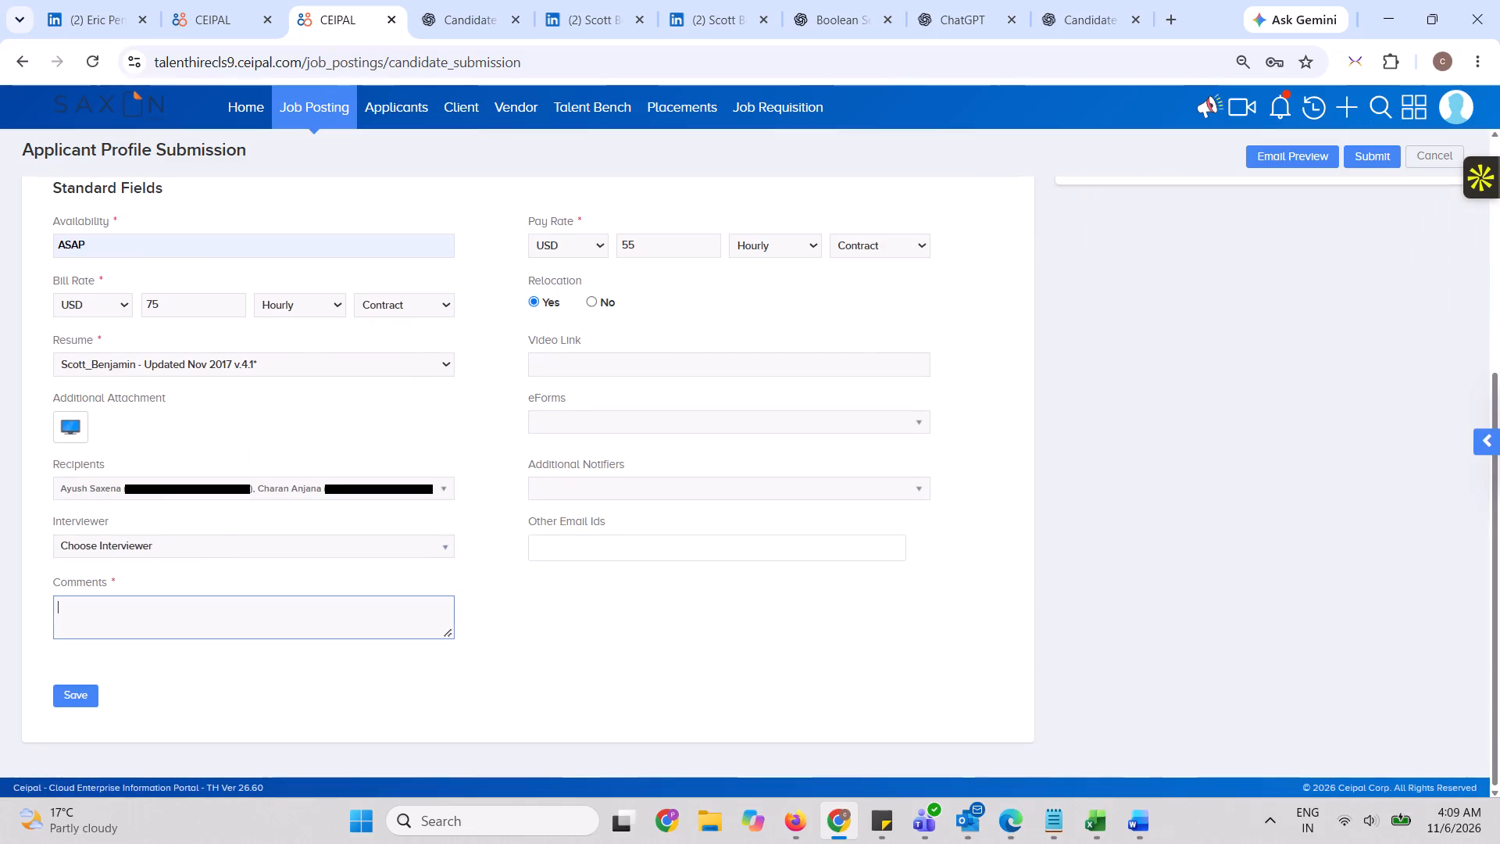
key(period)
Clear every selected recipient from the submission and save the submission details.
click(107, 499)
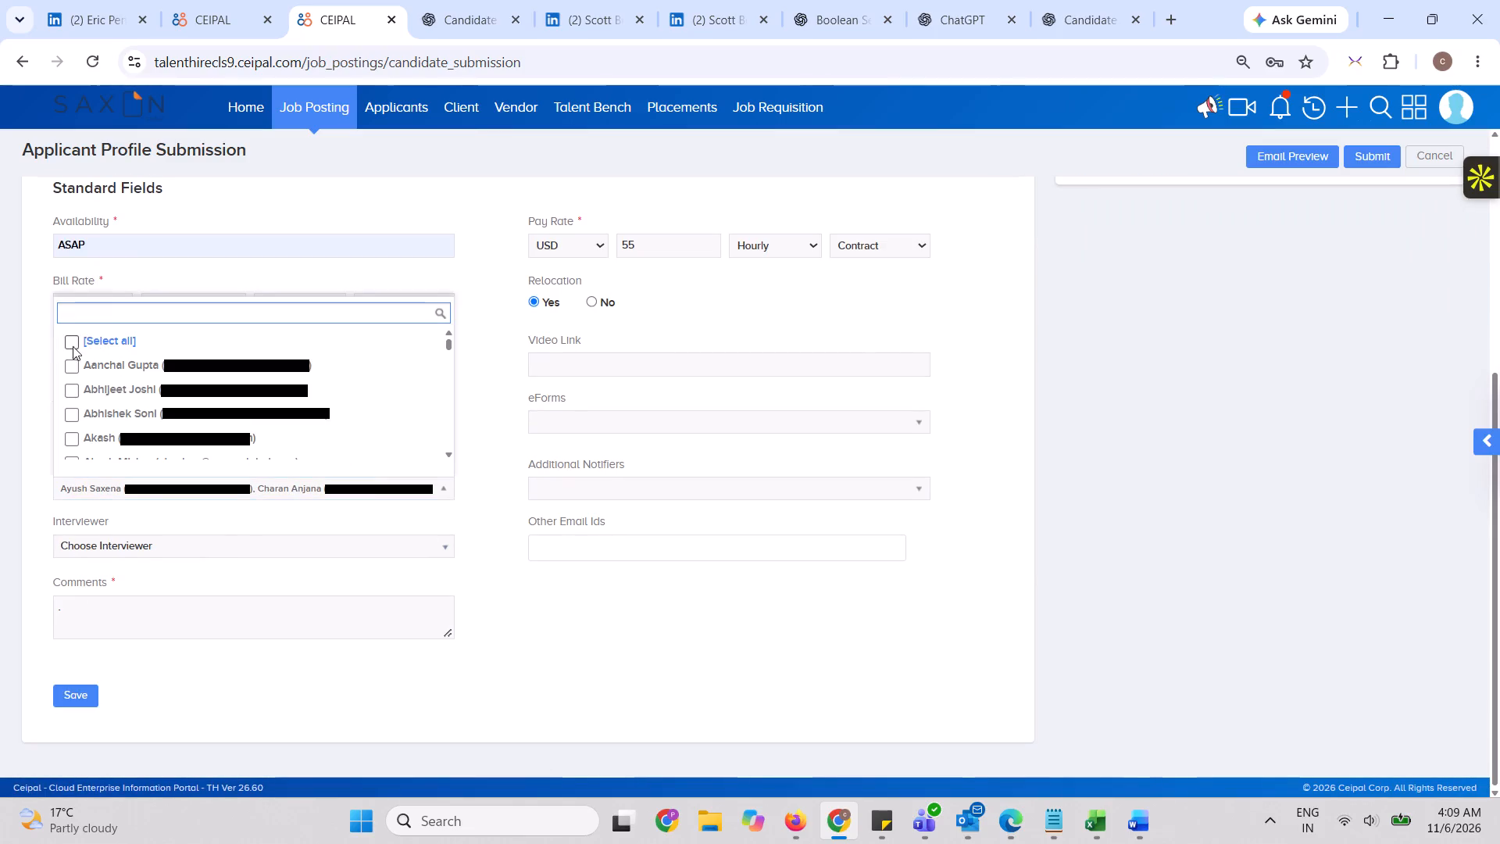
double_click(74, 345)
click(70, 689)
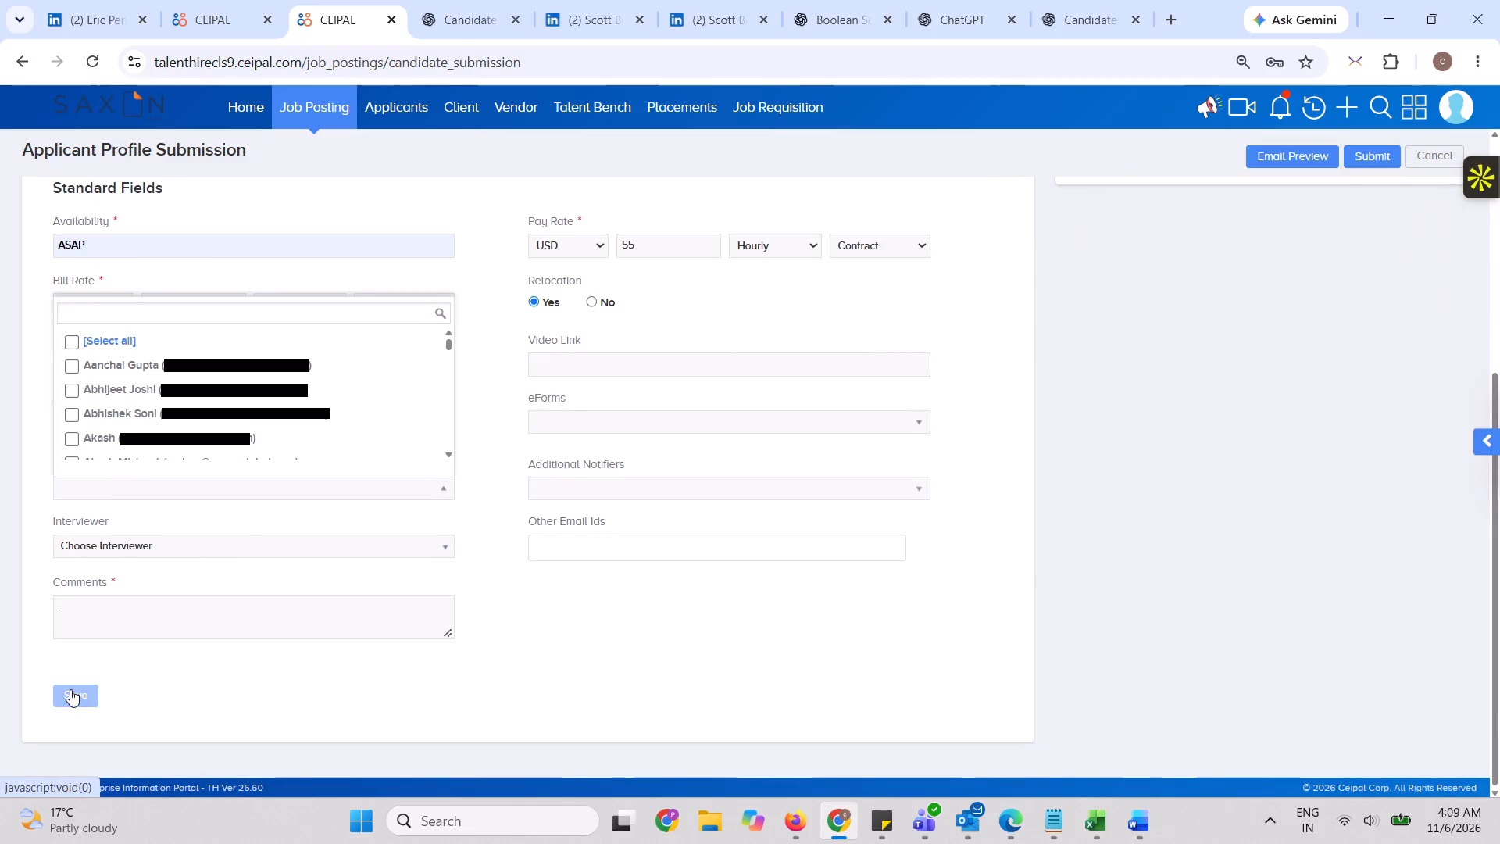
Submit the applicant's profile to kforce's F5 Engineer/ SME job and send the submission email in the mail body format.
click(1355, 159)
click(1359, 161)
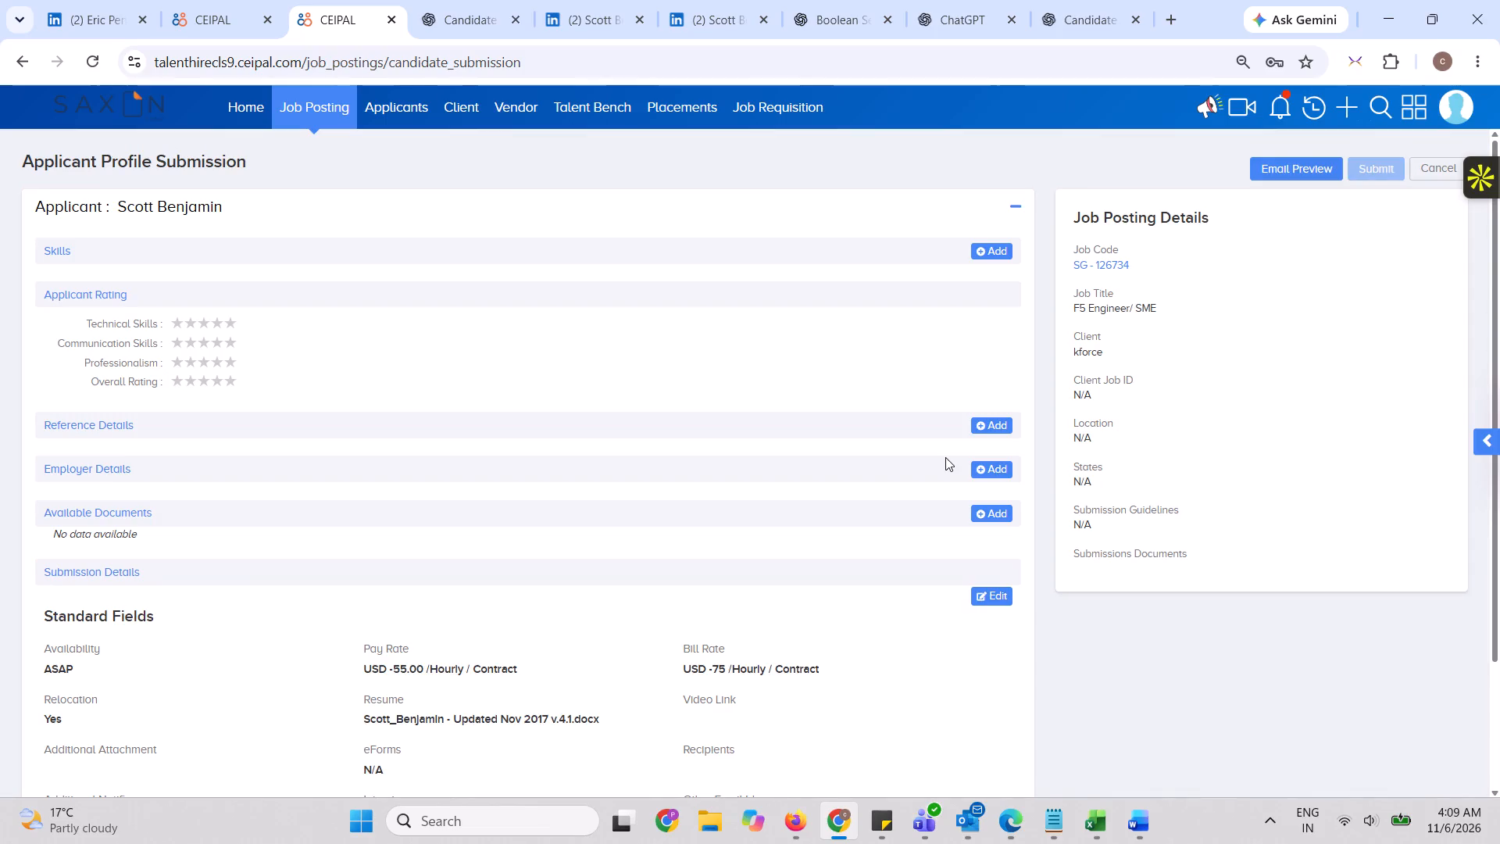
scroll(681, 570, down, 7)
click(1073, 722)
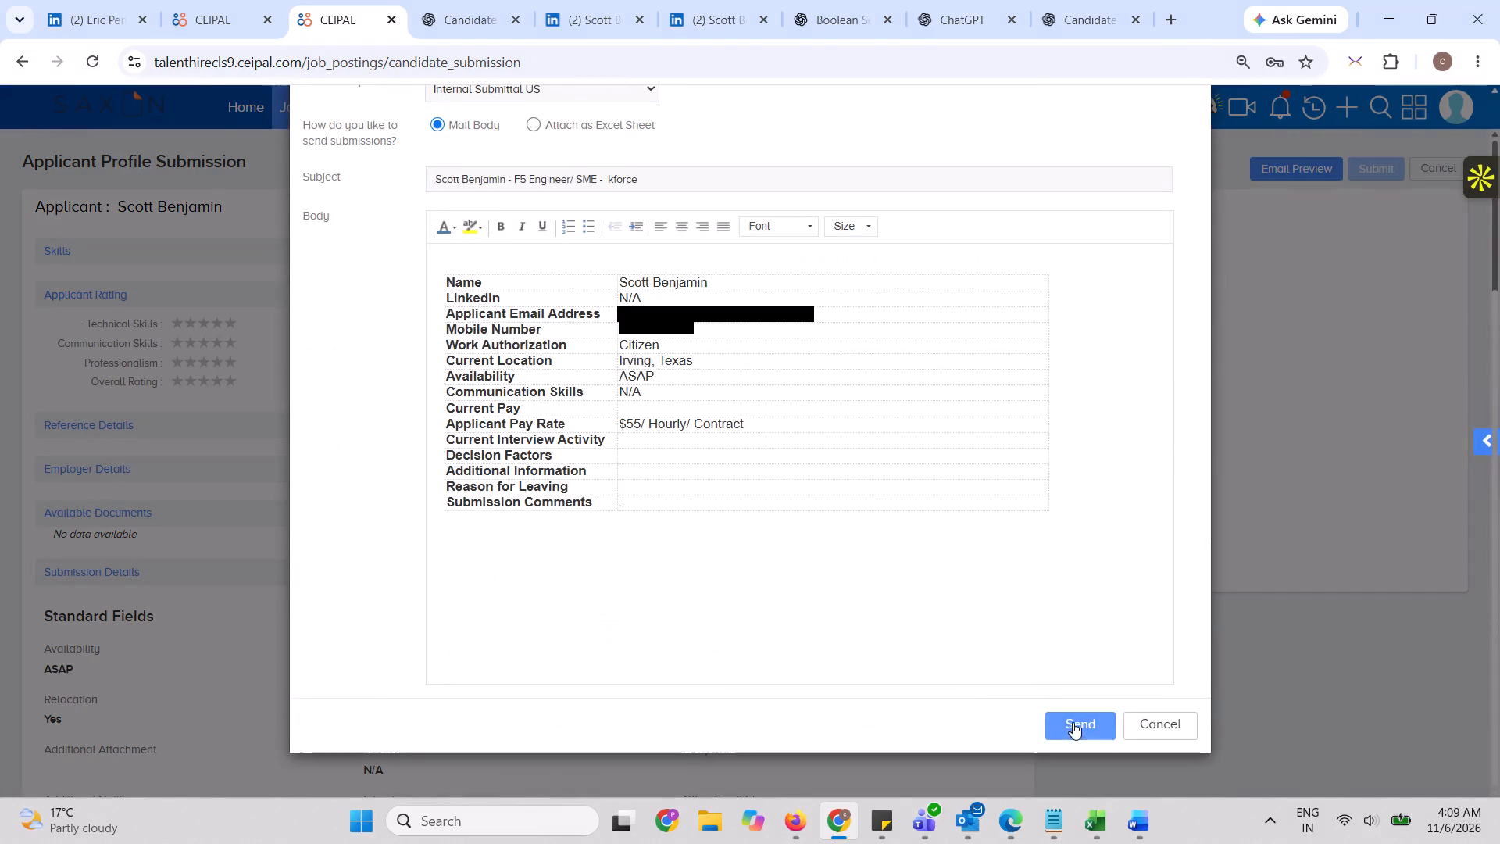
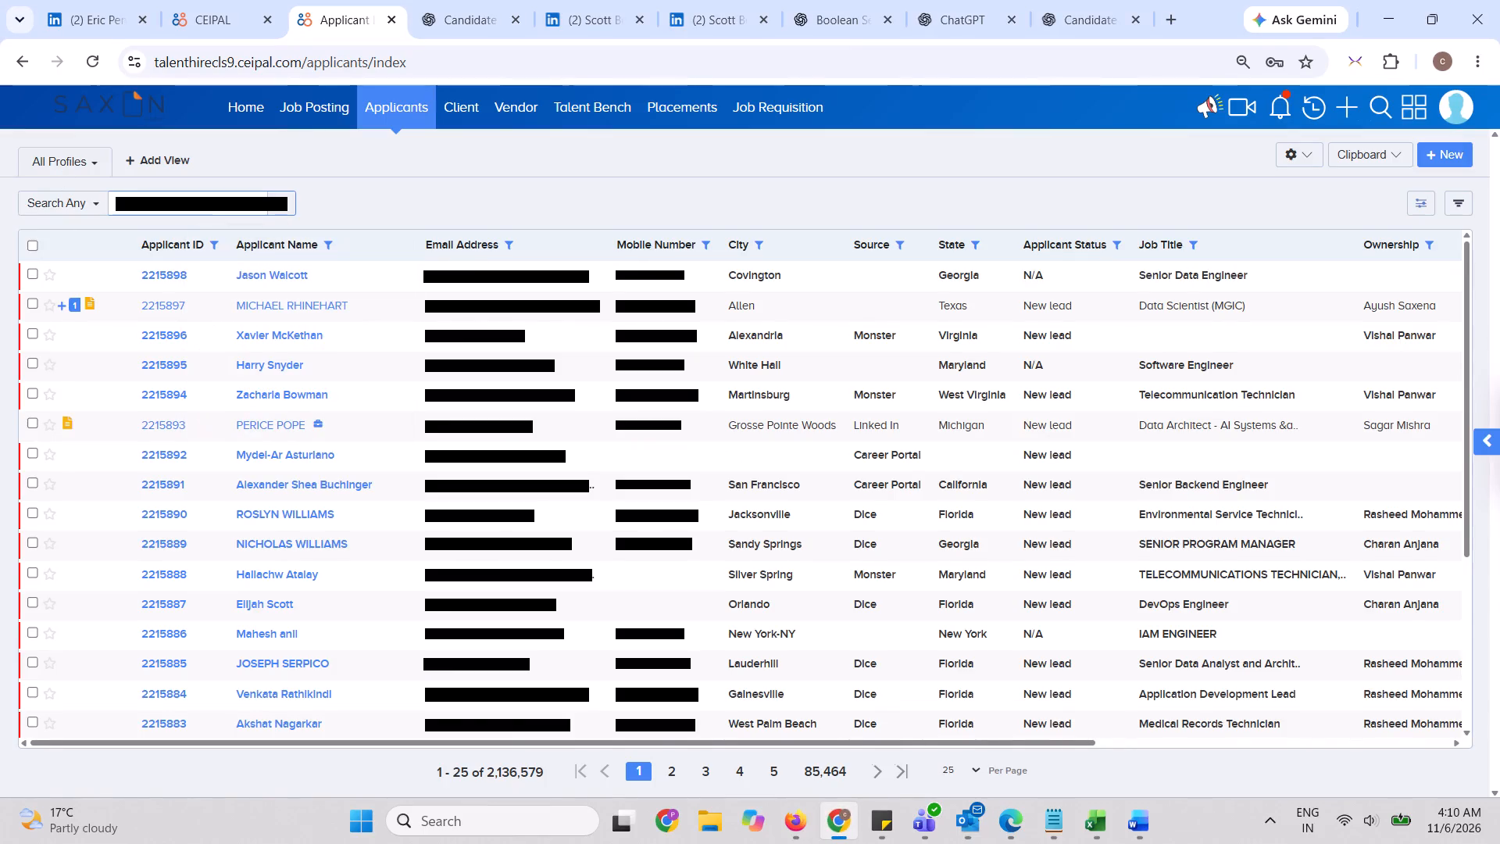
Search all applicants with the entered search text and start a job submission for the found Chantilly, Virginia applicant.
key(Return)
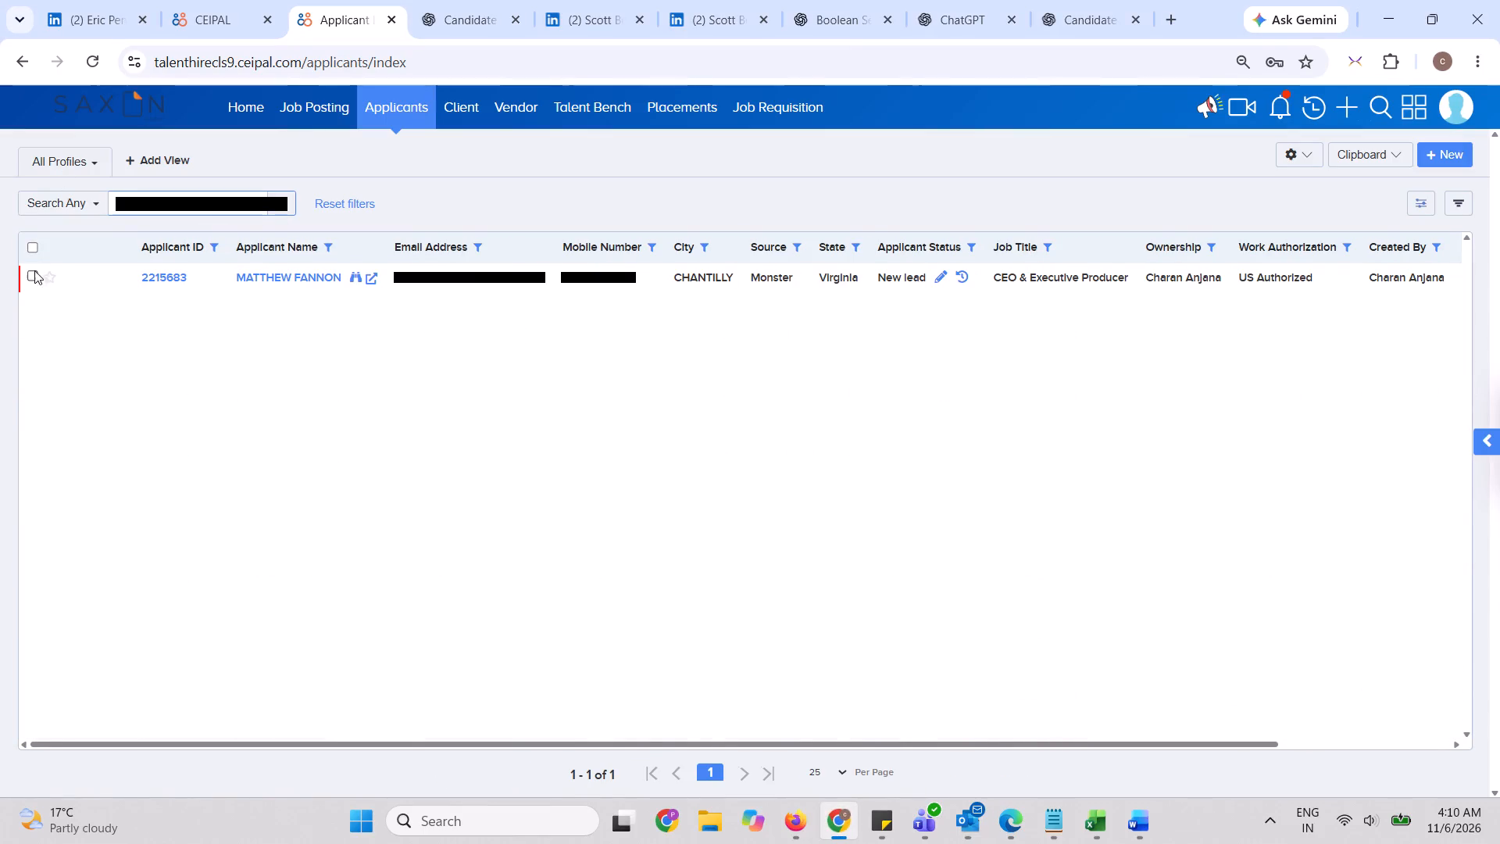
click(34, 275)
click(80, 251)
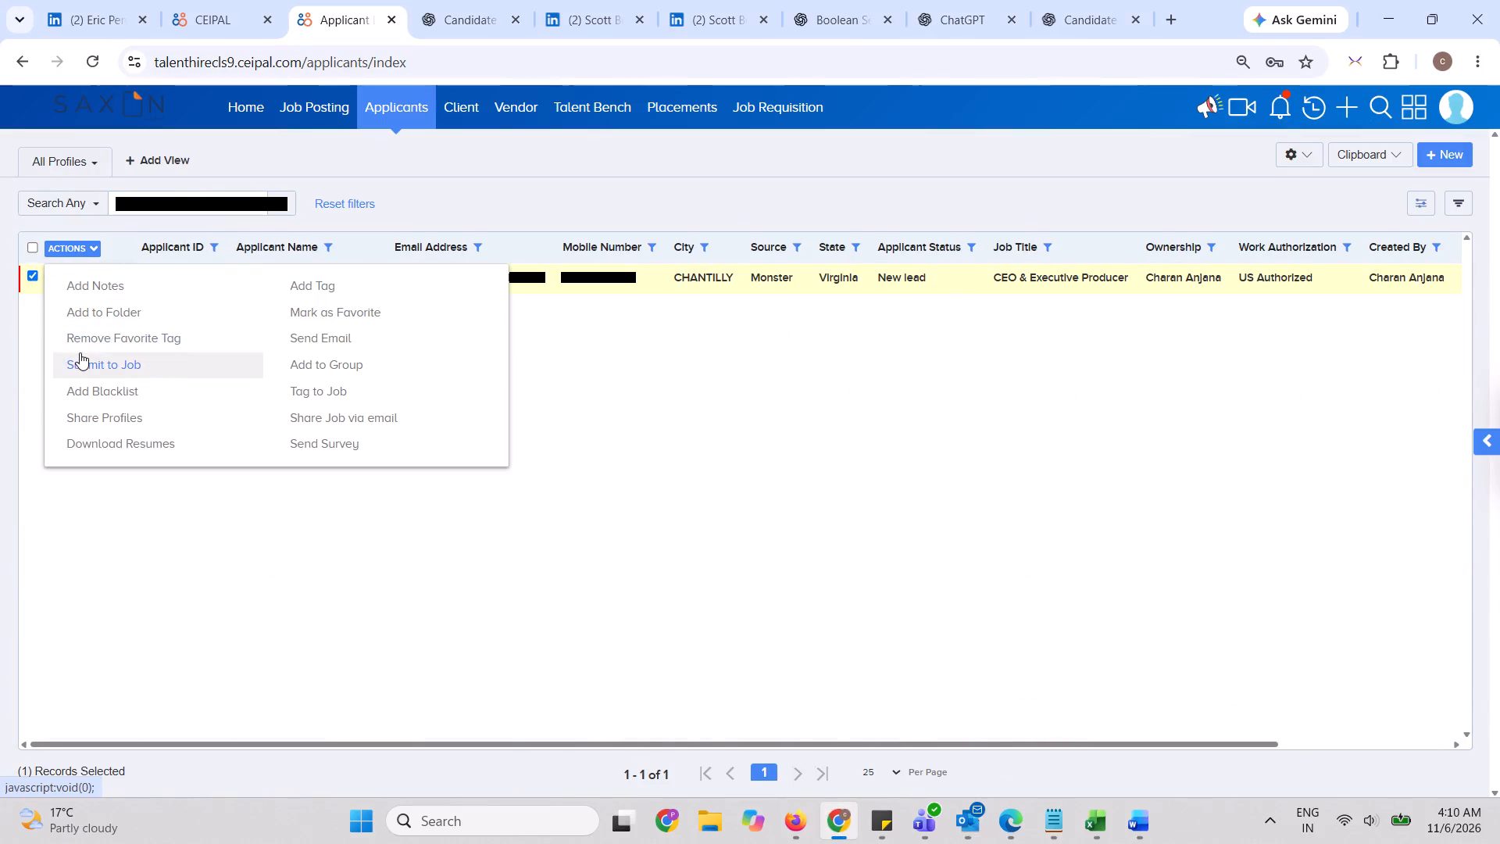
click(80, 354)
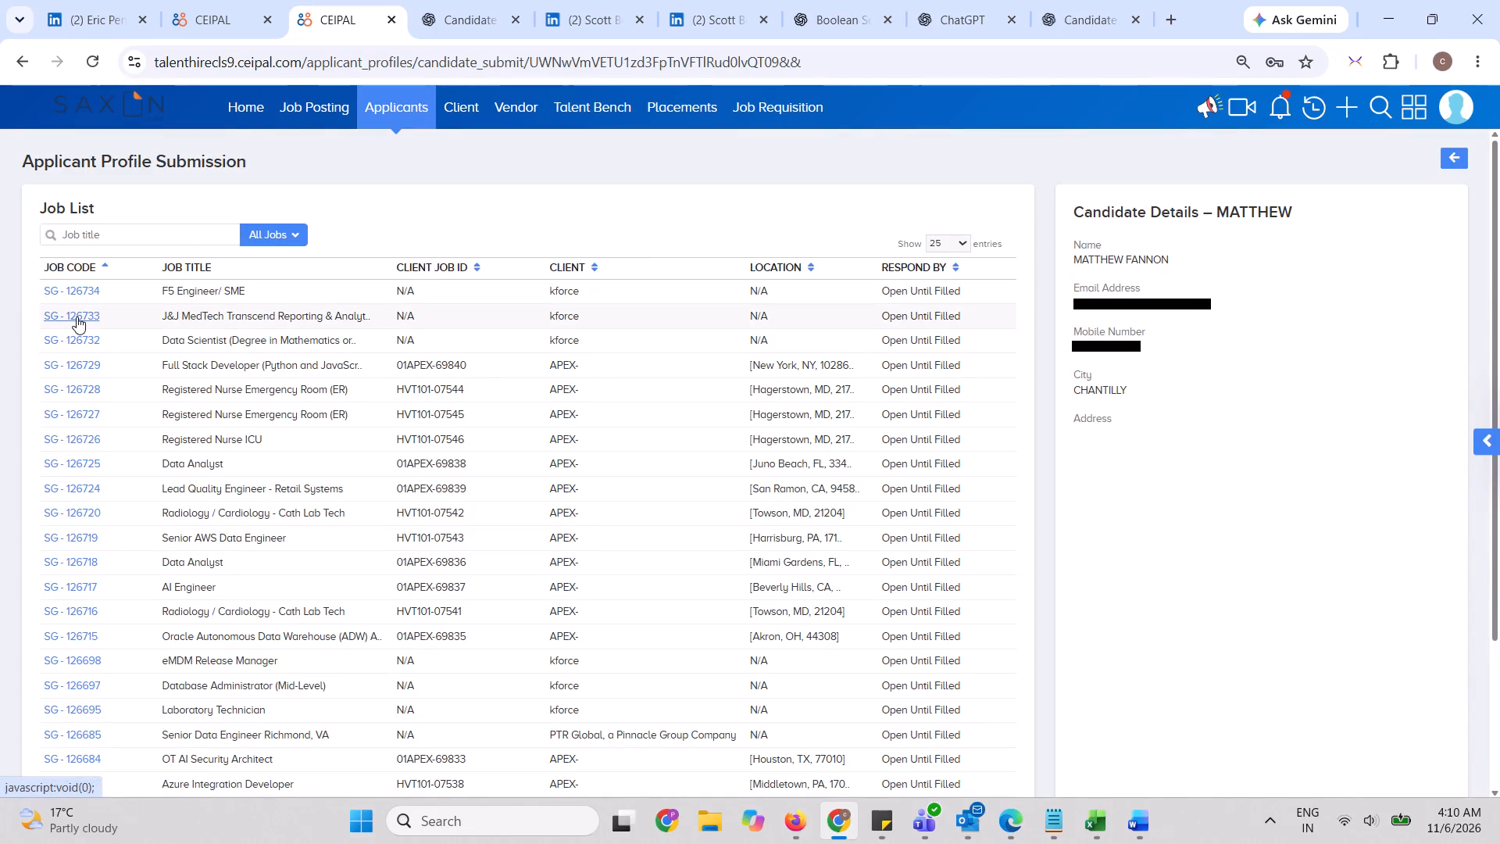
Choose kforce's J&J MedTech Transcend Reporting job, SG - 126733, for the Chantilly applicant's submission.
click(77, 316)
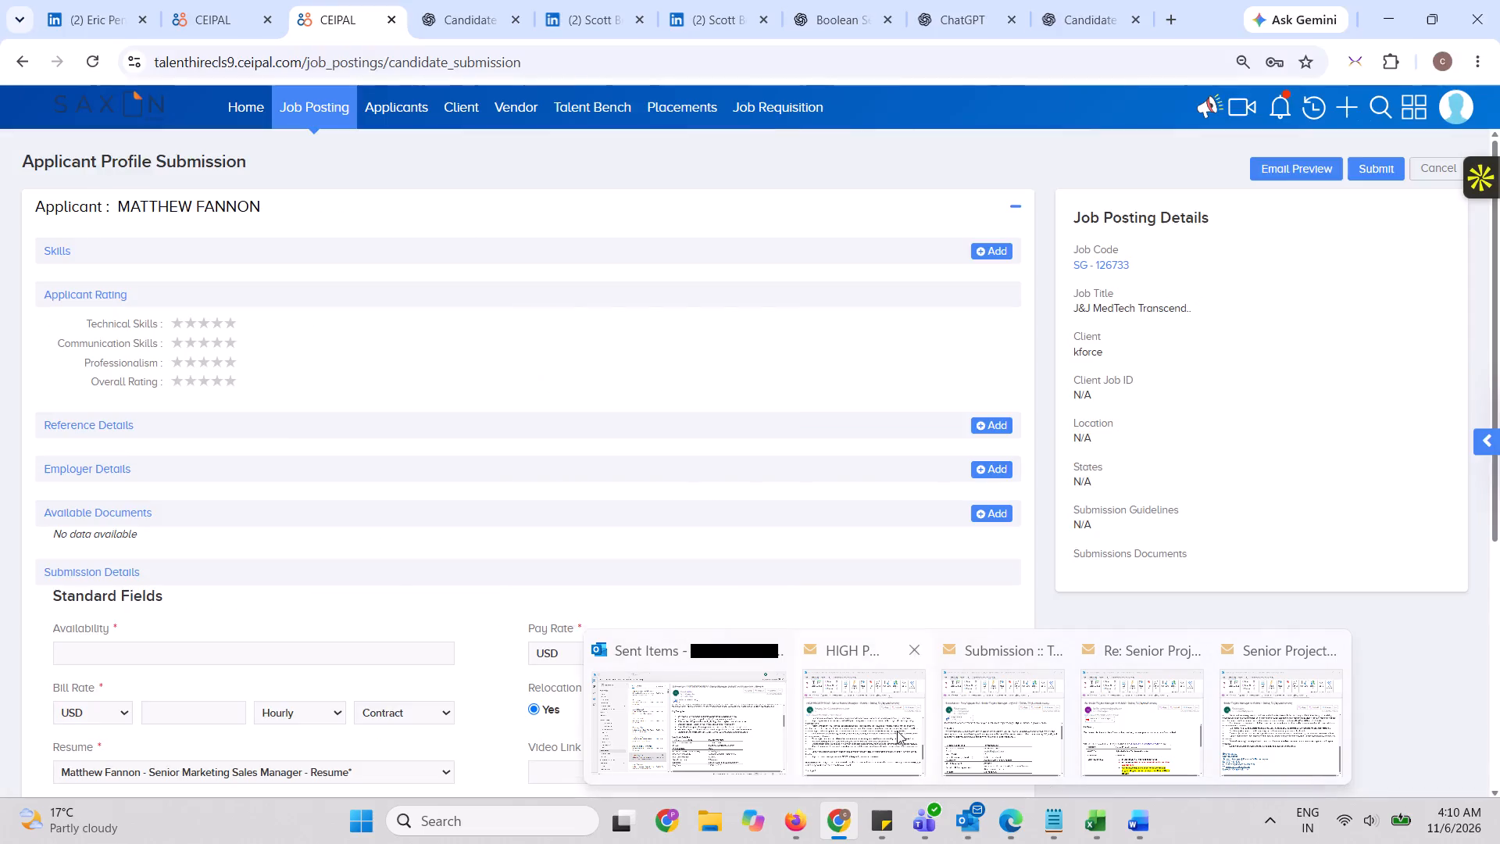
Set the submission's pay rate to USD 55, Hourly, Contract.
scroll(511, 424, down, 2)
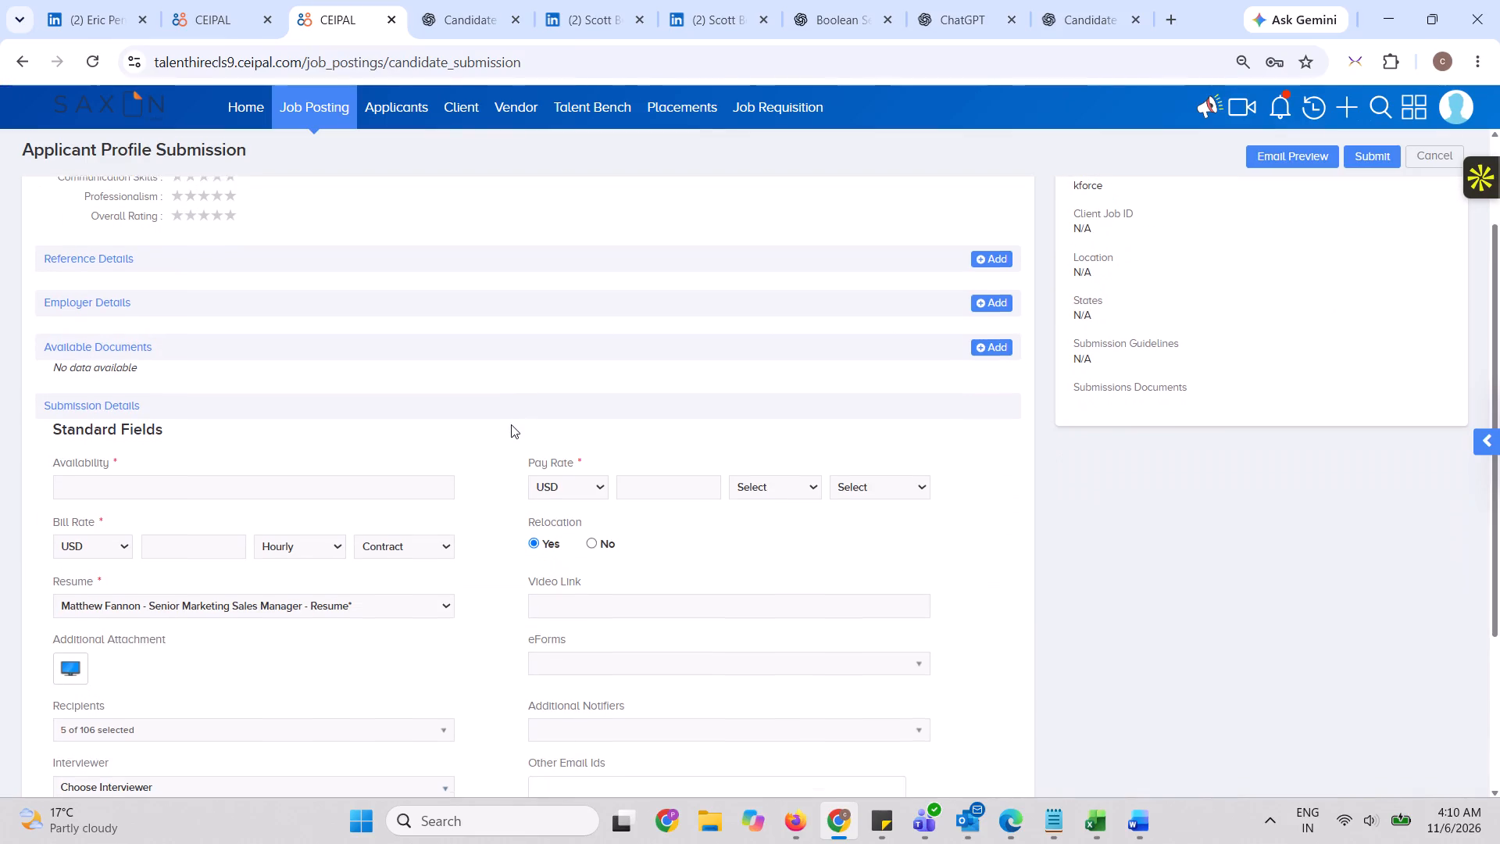
scroll(511, 424, down, 1)
click(655, 468)
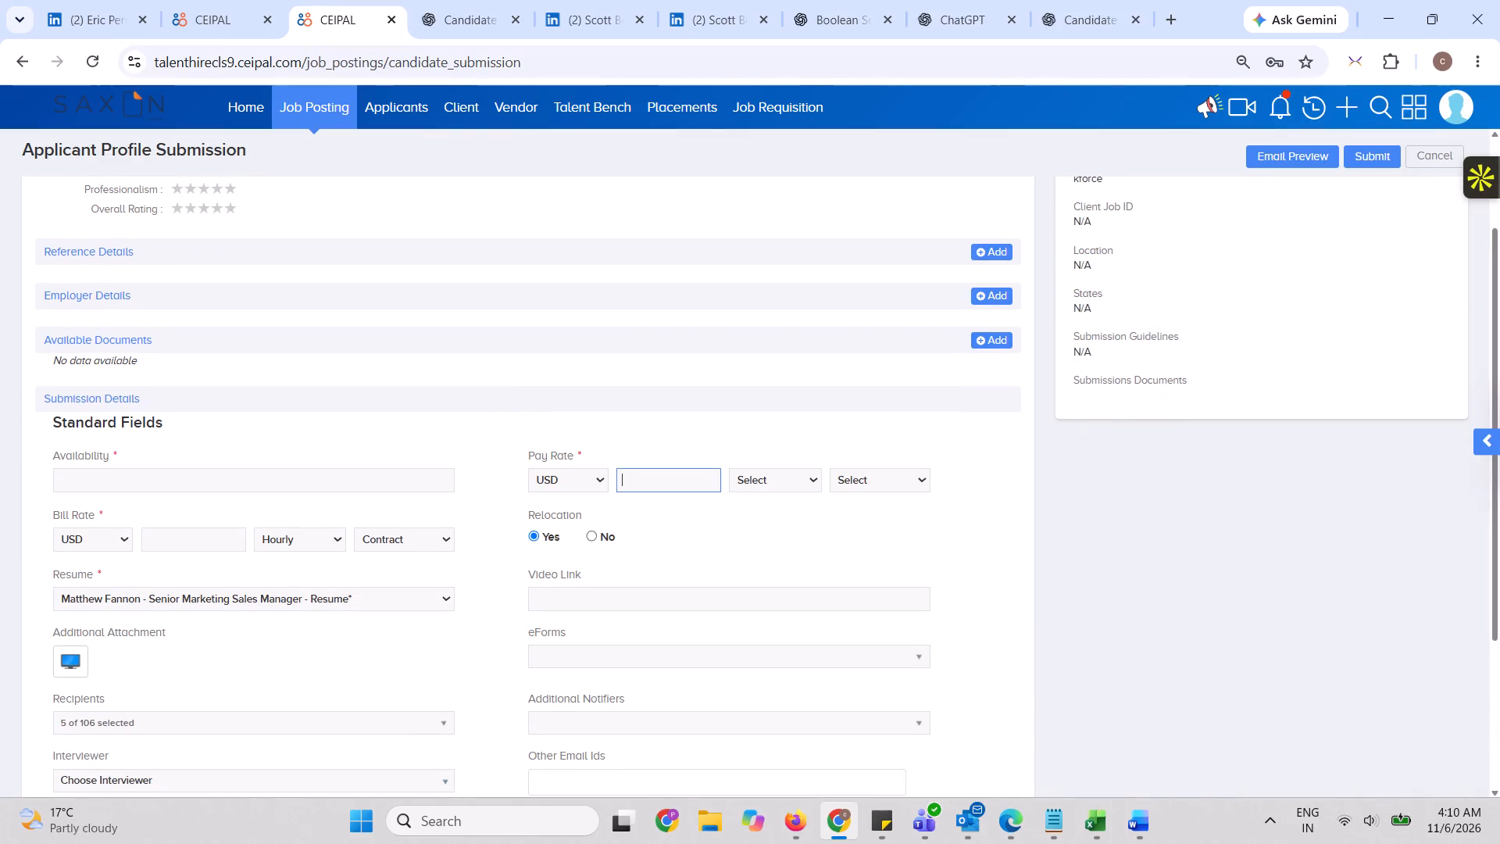
text(55)
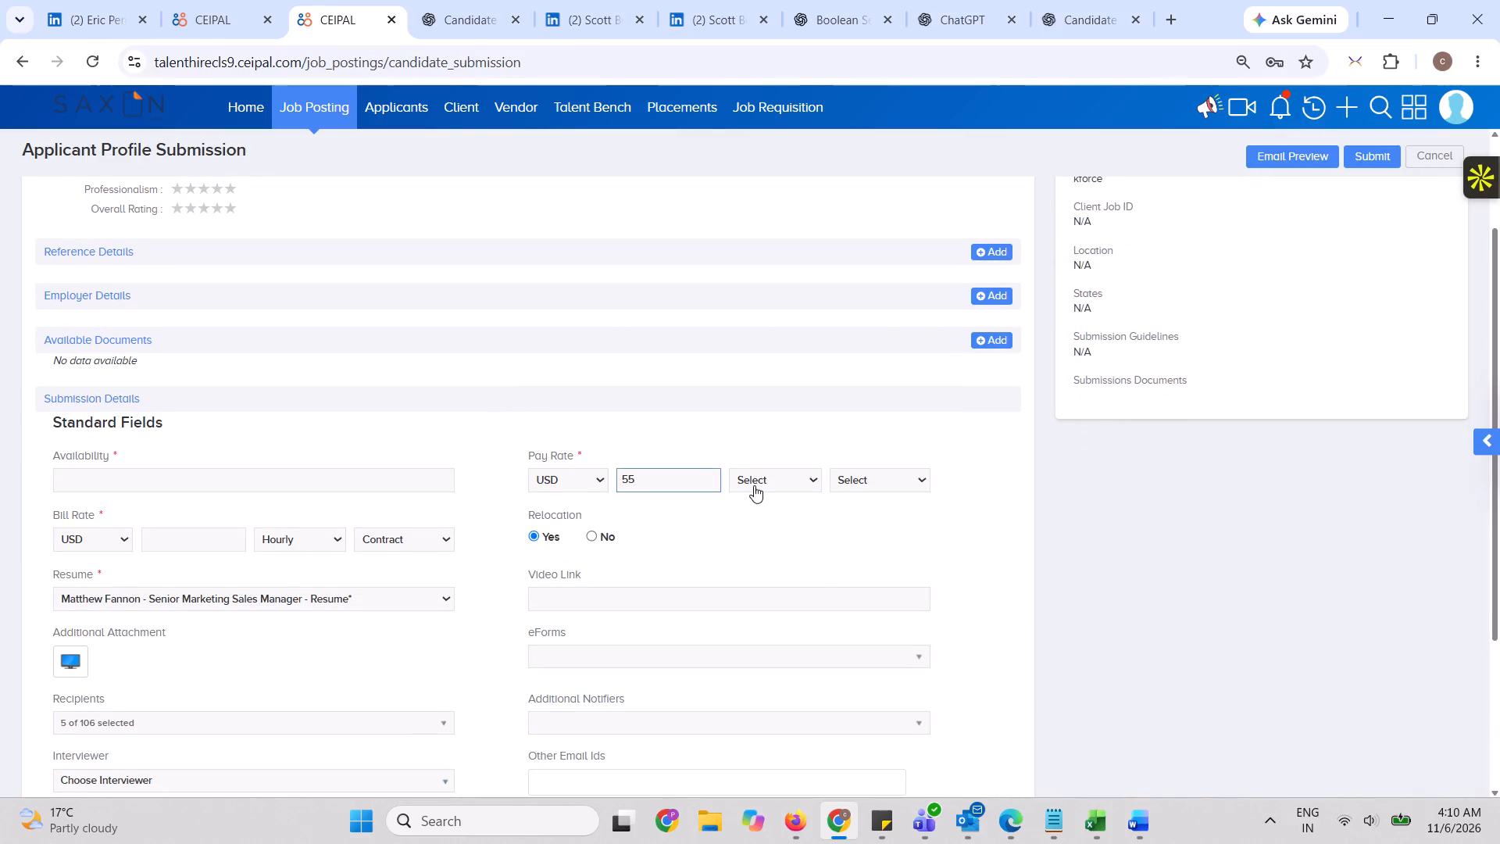
click(754, 485)
click(768, 537)
click(851, 487)
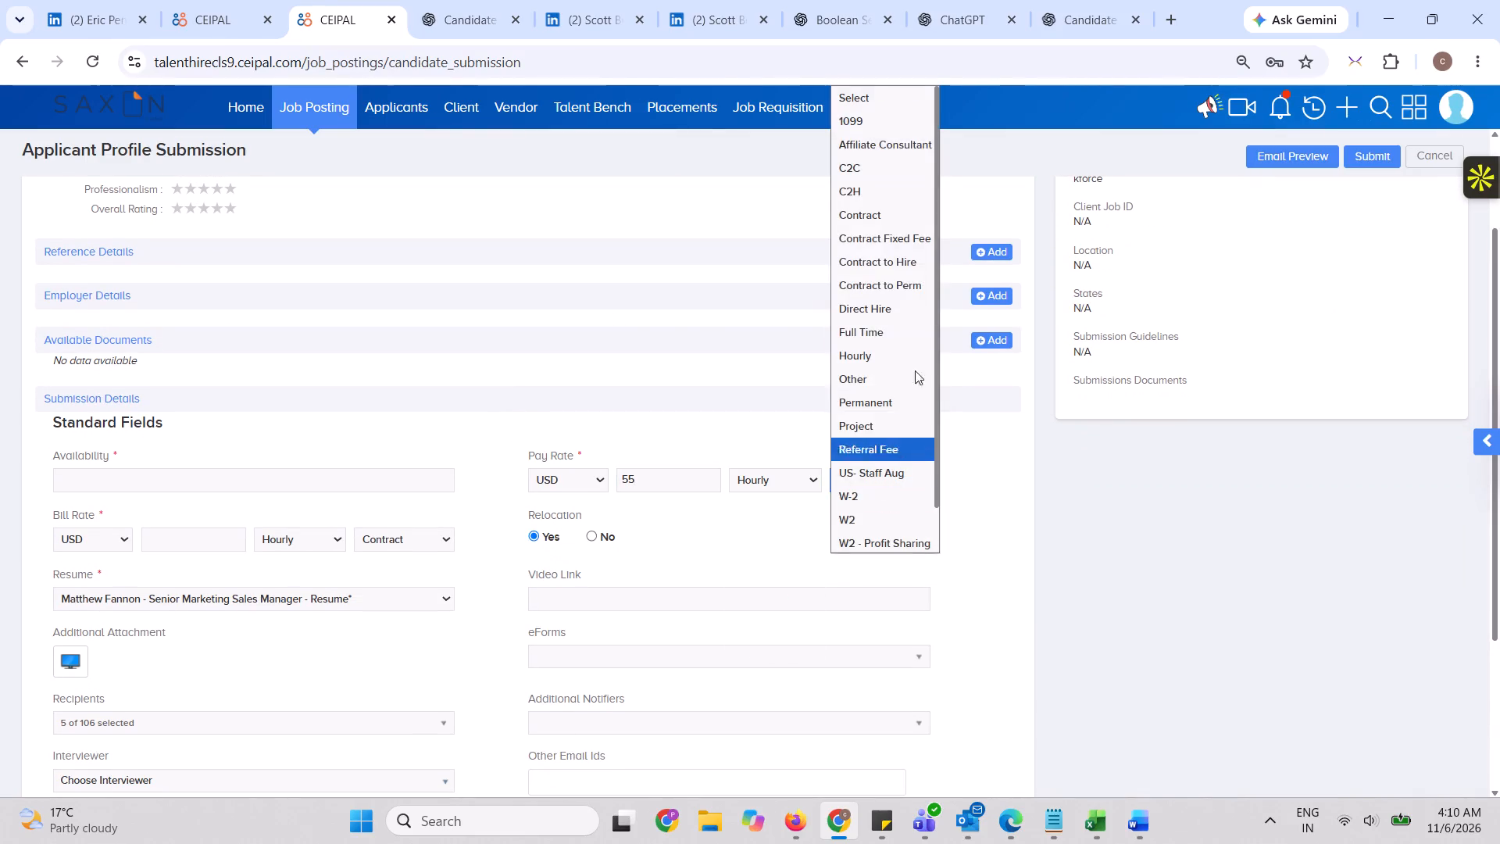
drag(879, 199, 880, 220)
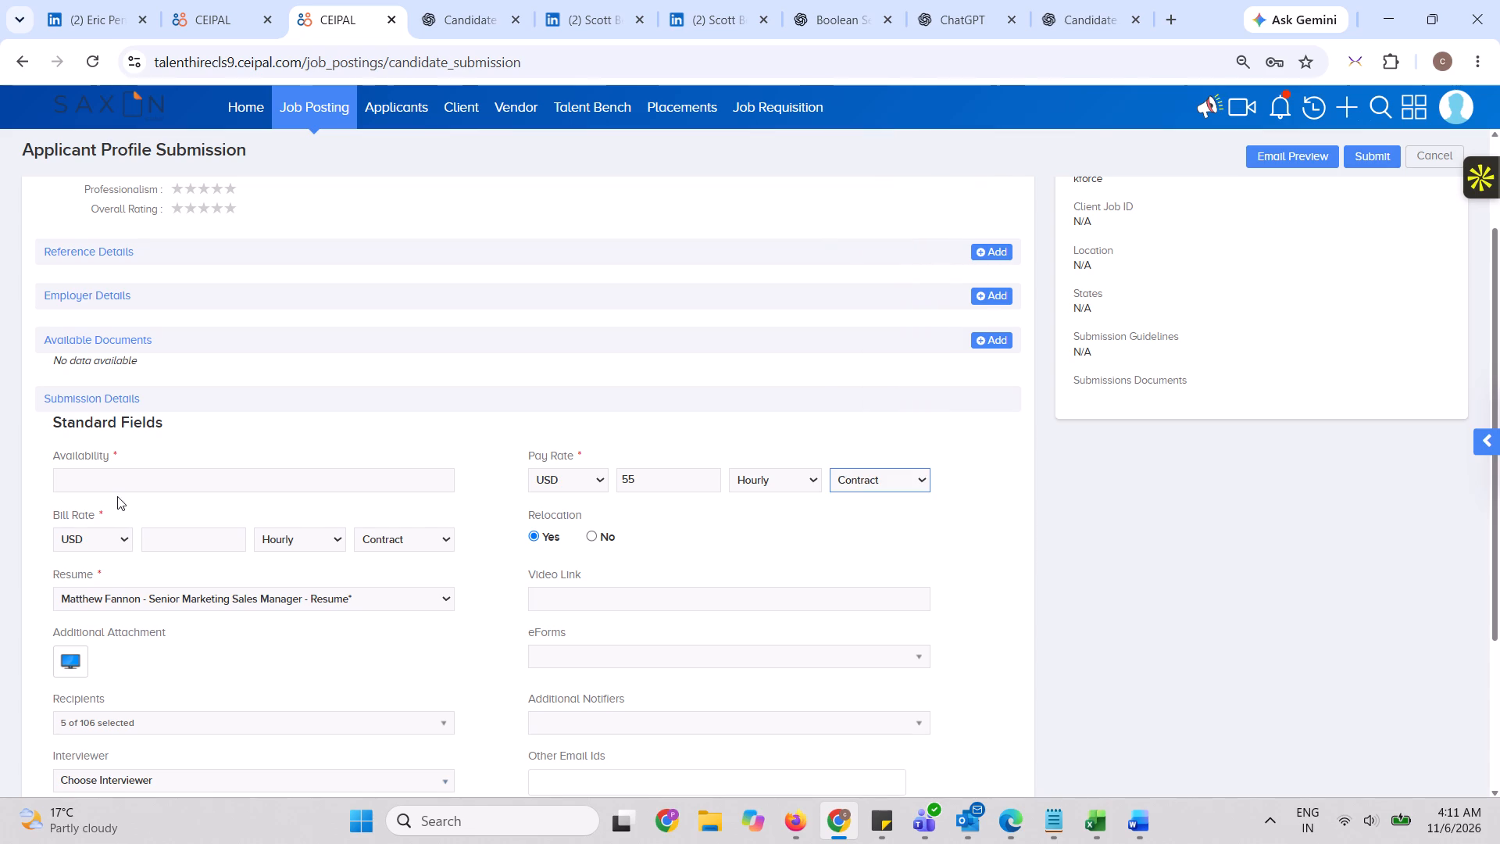
Fill in the submission's availability as ASAP.
click(117, 496)
click(130, 484)
click(220, 518)
click(0, 509)
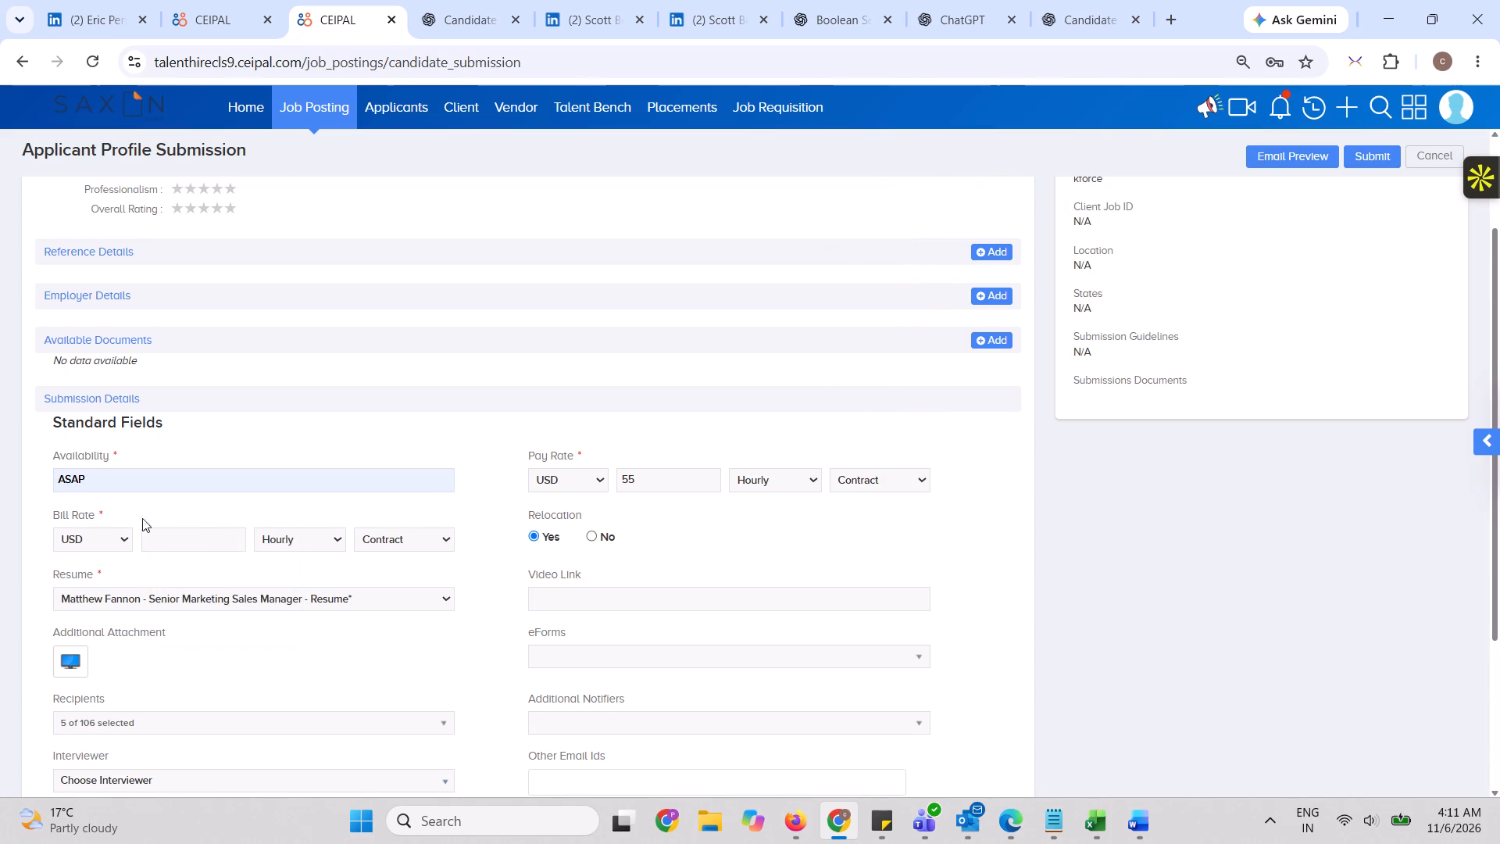
Set the hourly contract bill rate of the submission to USD 75, keeping the attached resume.
click(180, 536)
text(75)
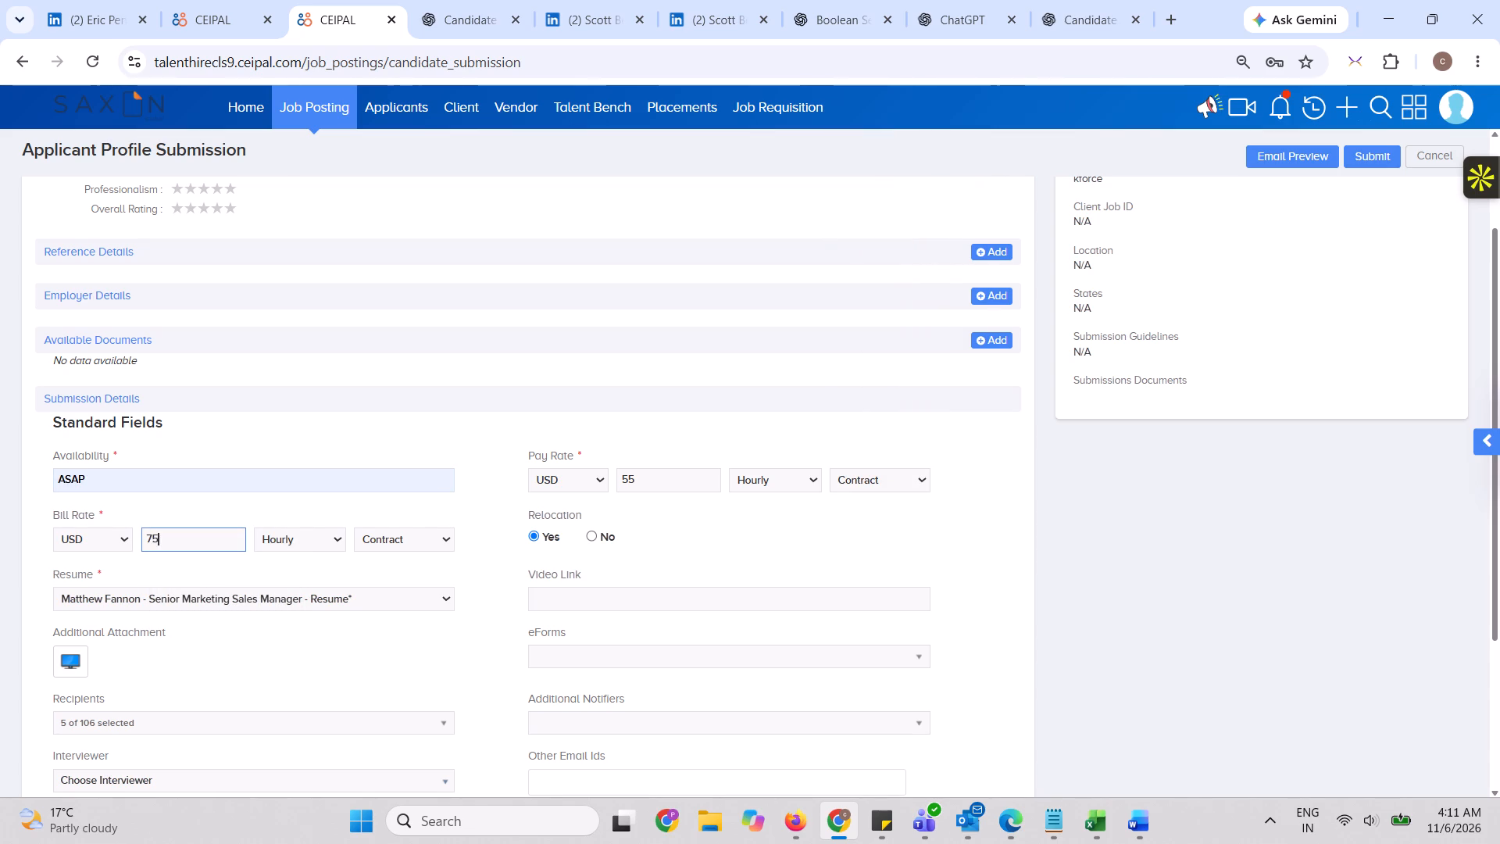
scroll(240, 567, down, 1)
click(121, 495)
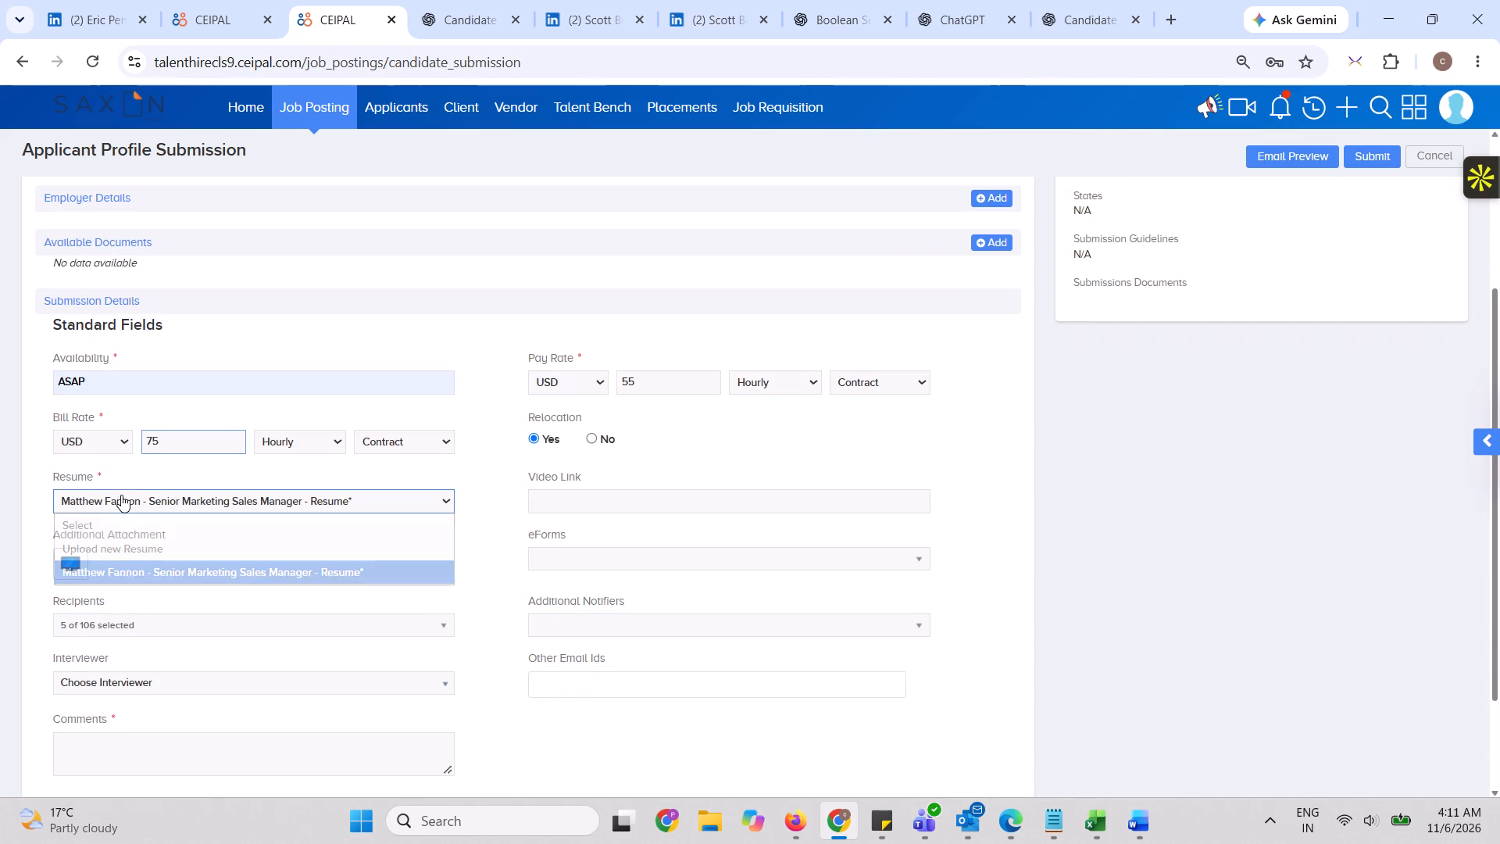
click(0, 510)
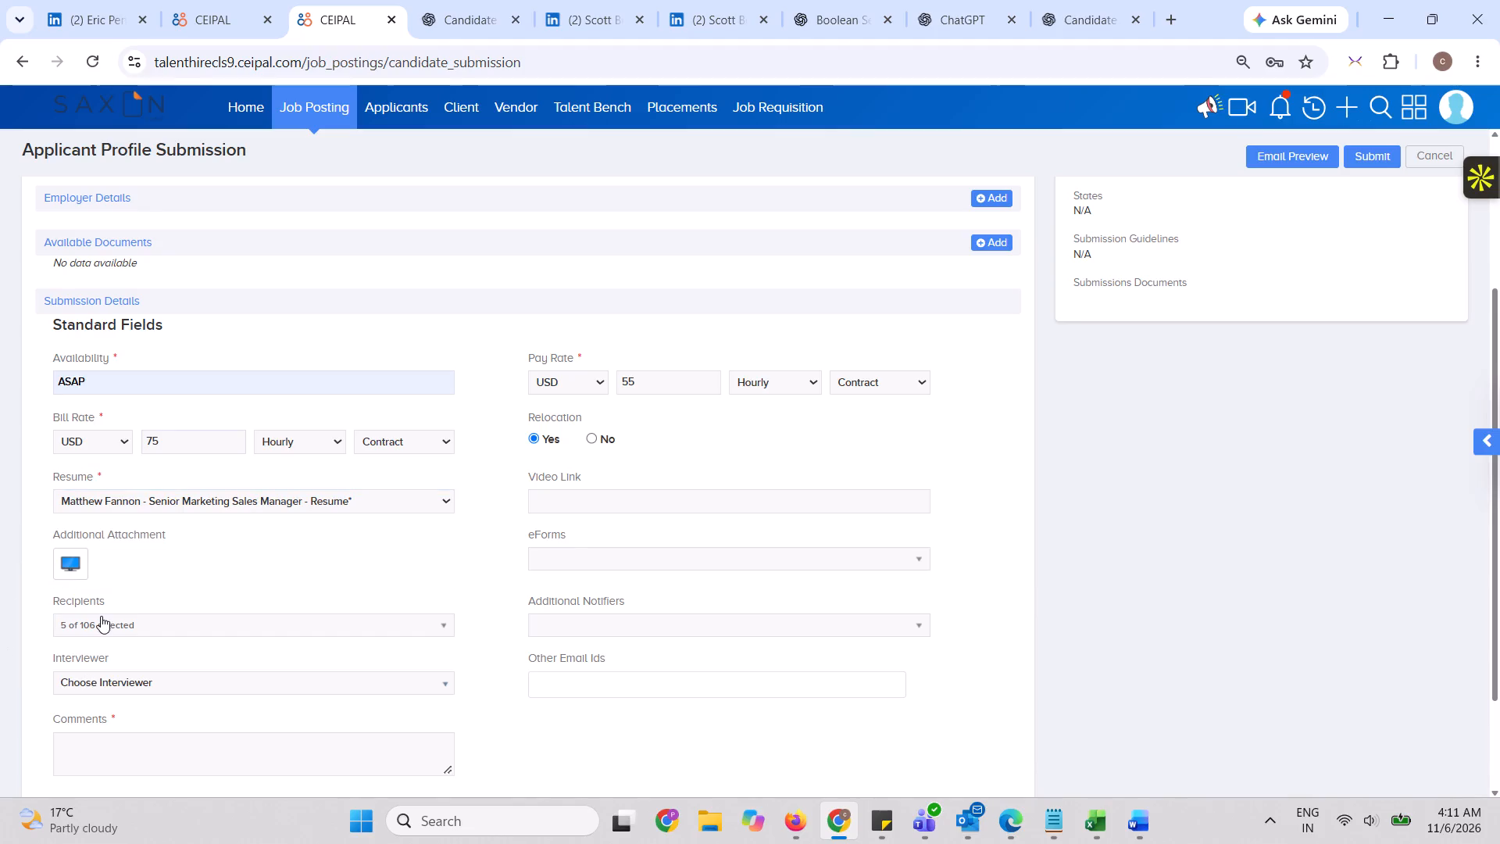
Clear all selected recipients from the submission details.
click(102, 621)
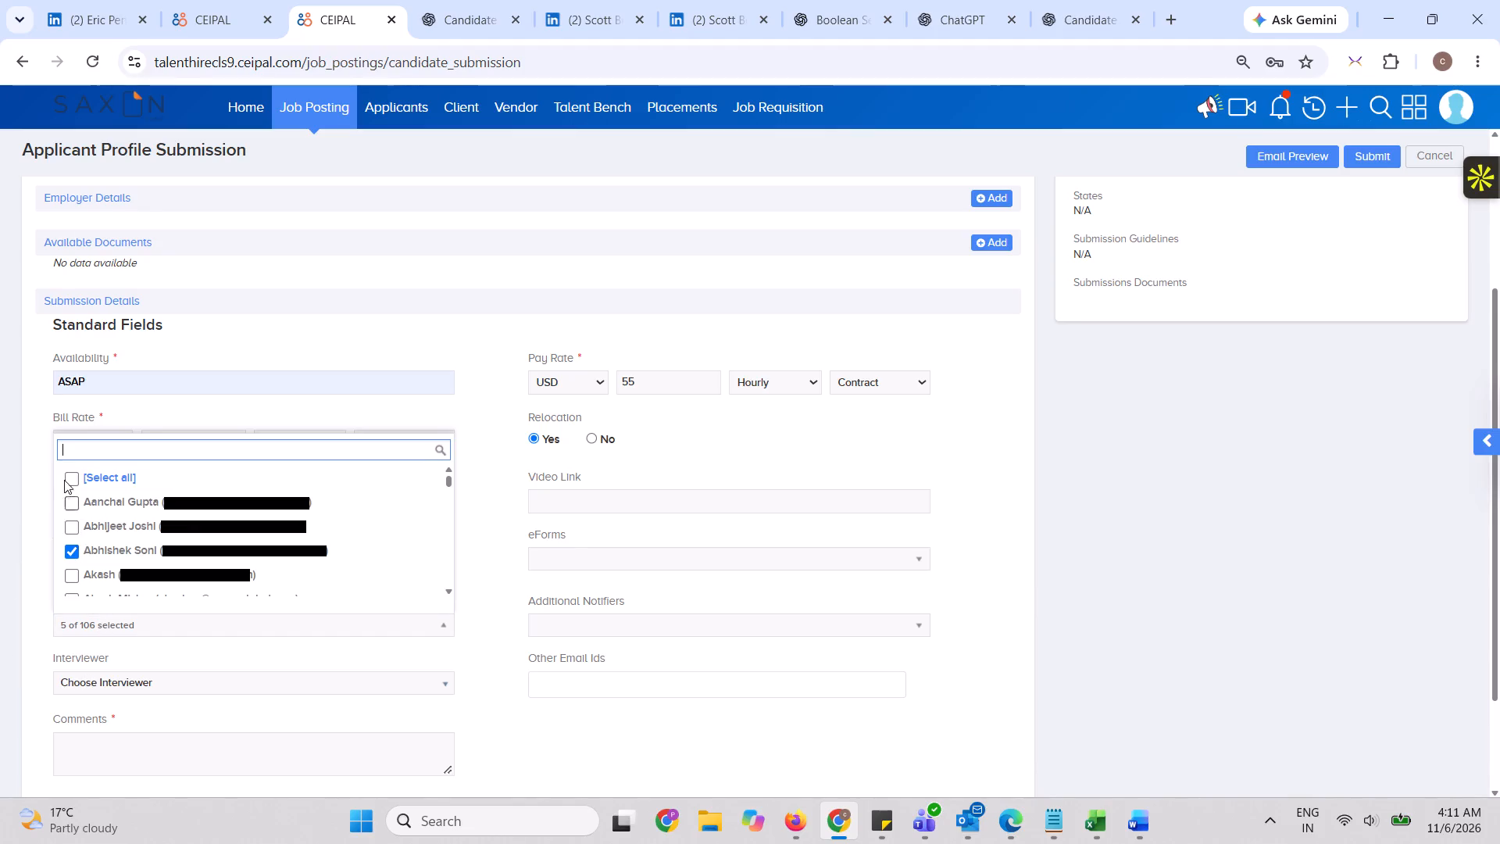
double_click(71, 475)
click(25, 545)
Enter "." as the required submission comment and save the submission details.
click(113, 771)
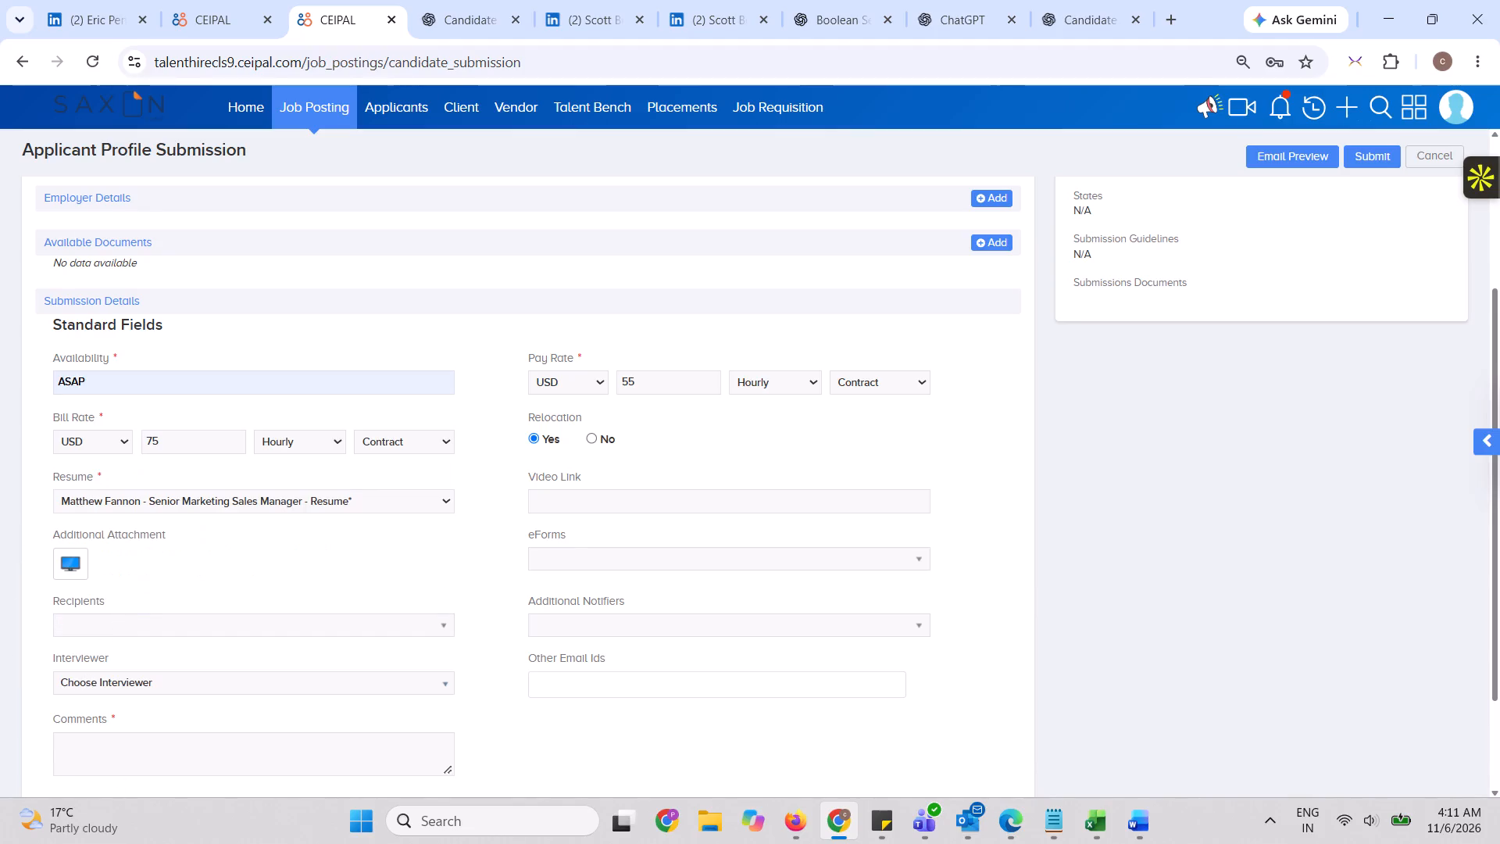
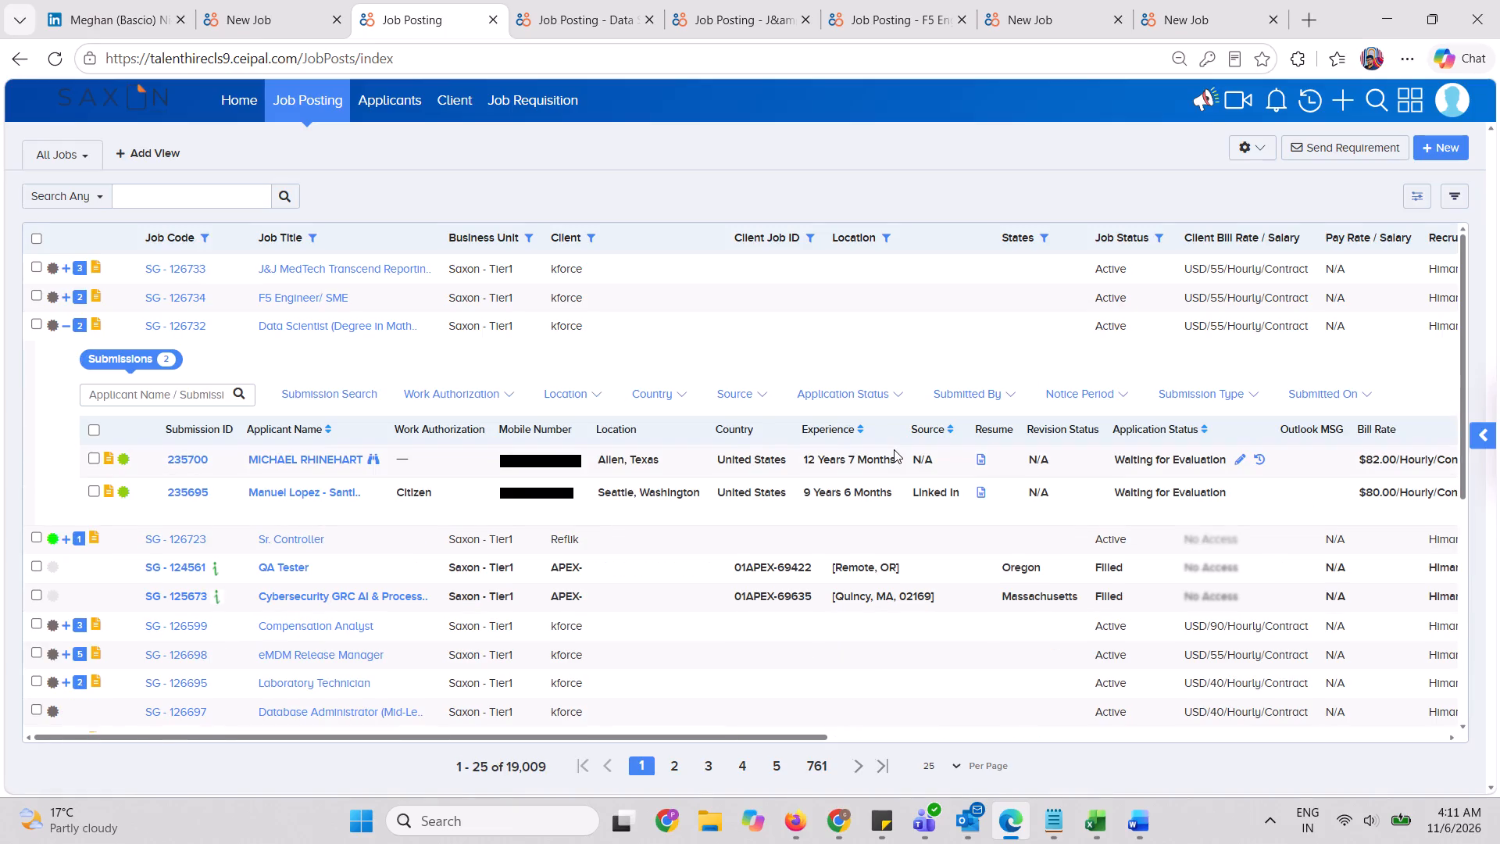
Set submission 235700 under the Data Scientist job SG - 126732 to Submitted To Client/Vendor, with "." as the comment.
click(1238, 461)
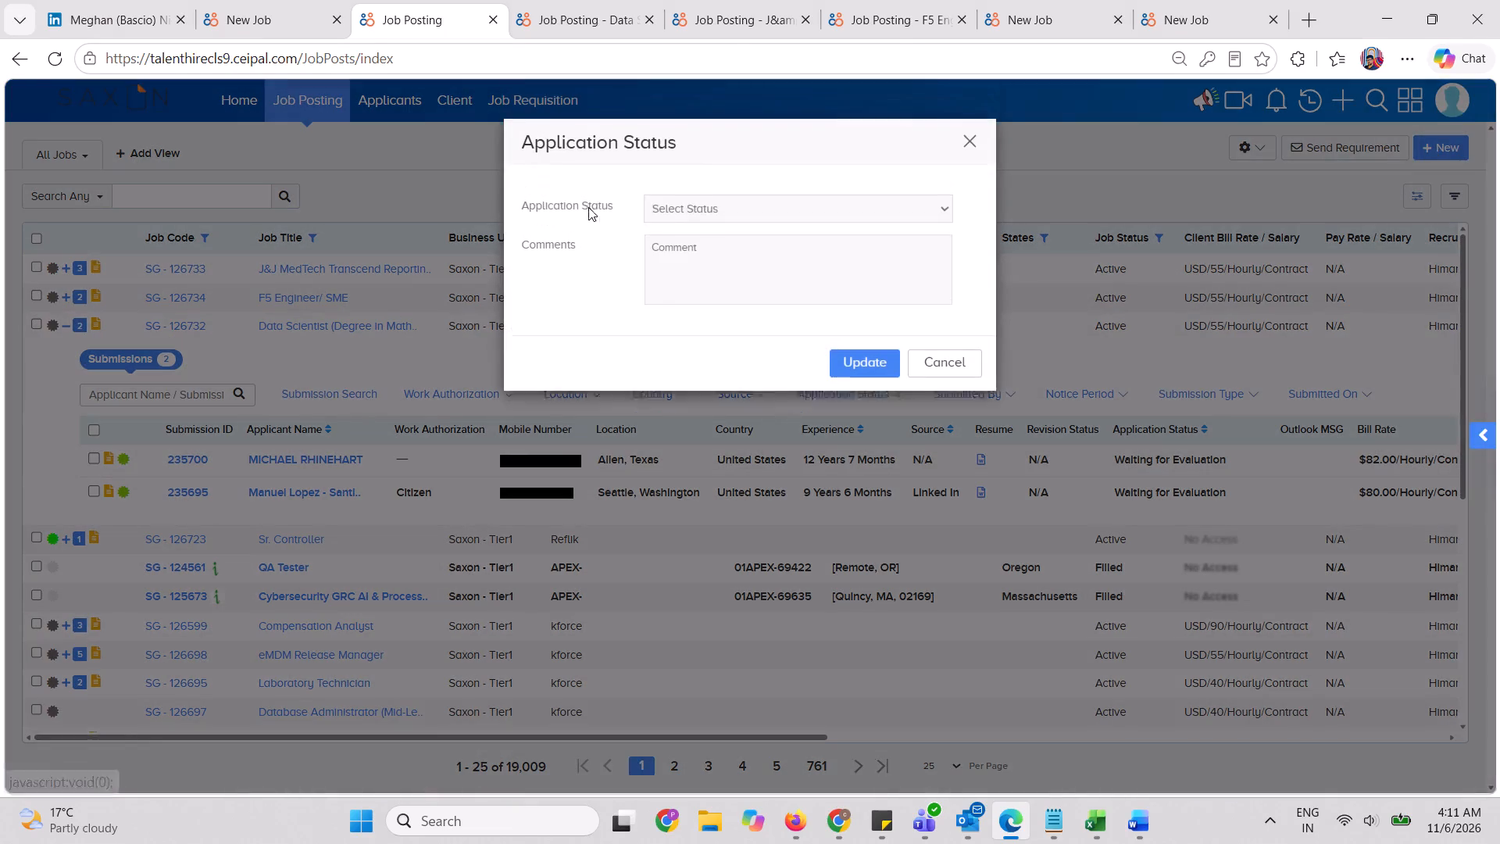
click(730, 203)
click(691, 406)
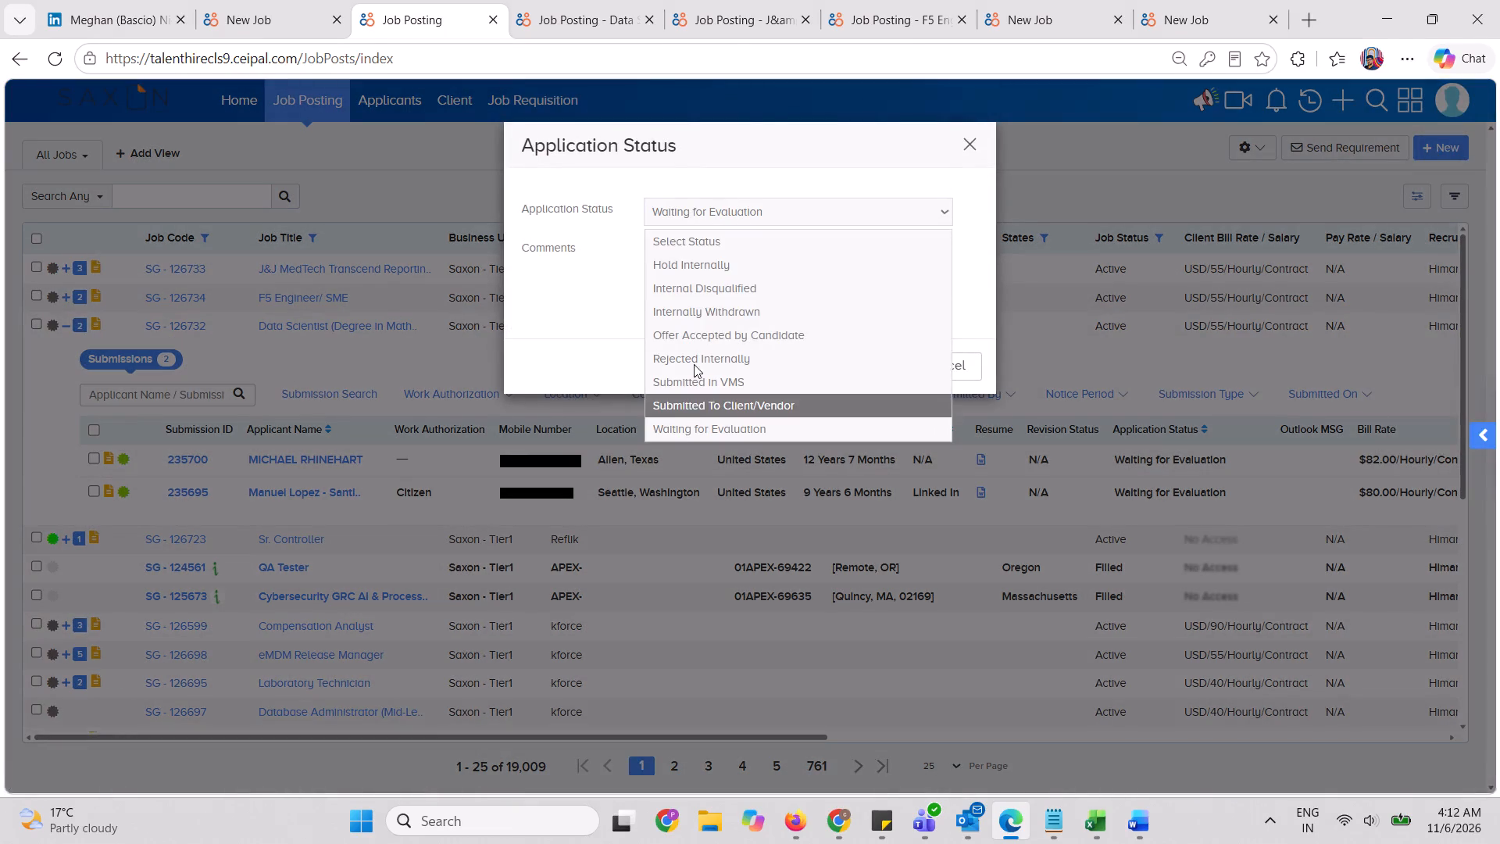
click(698, 316)
click(695, 290)
key(period)
click(863, 363)
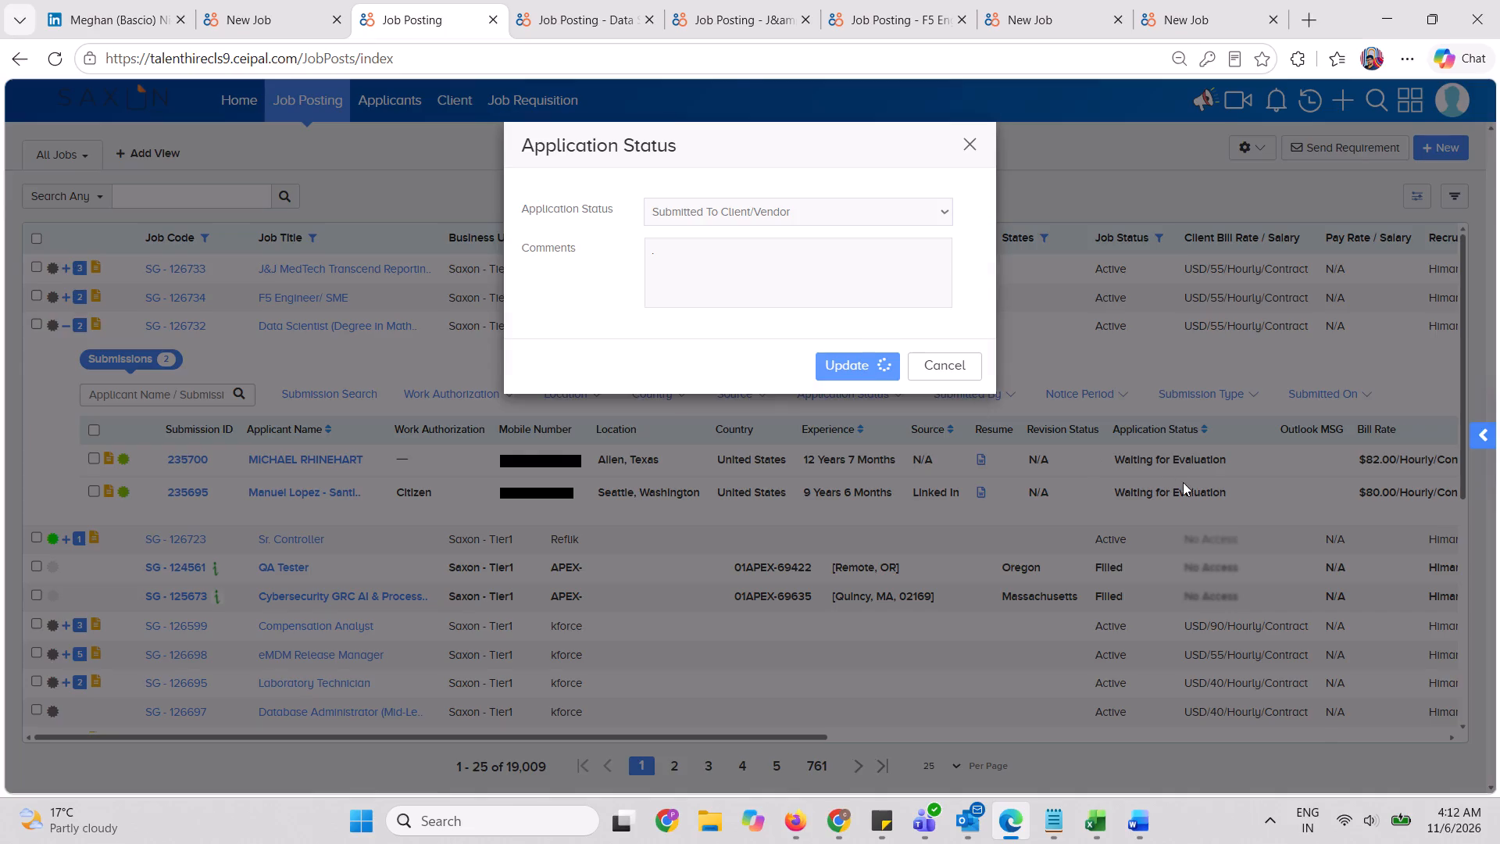
click(1242, 493)
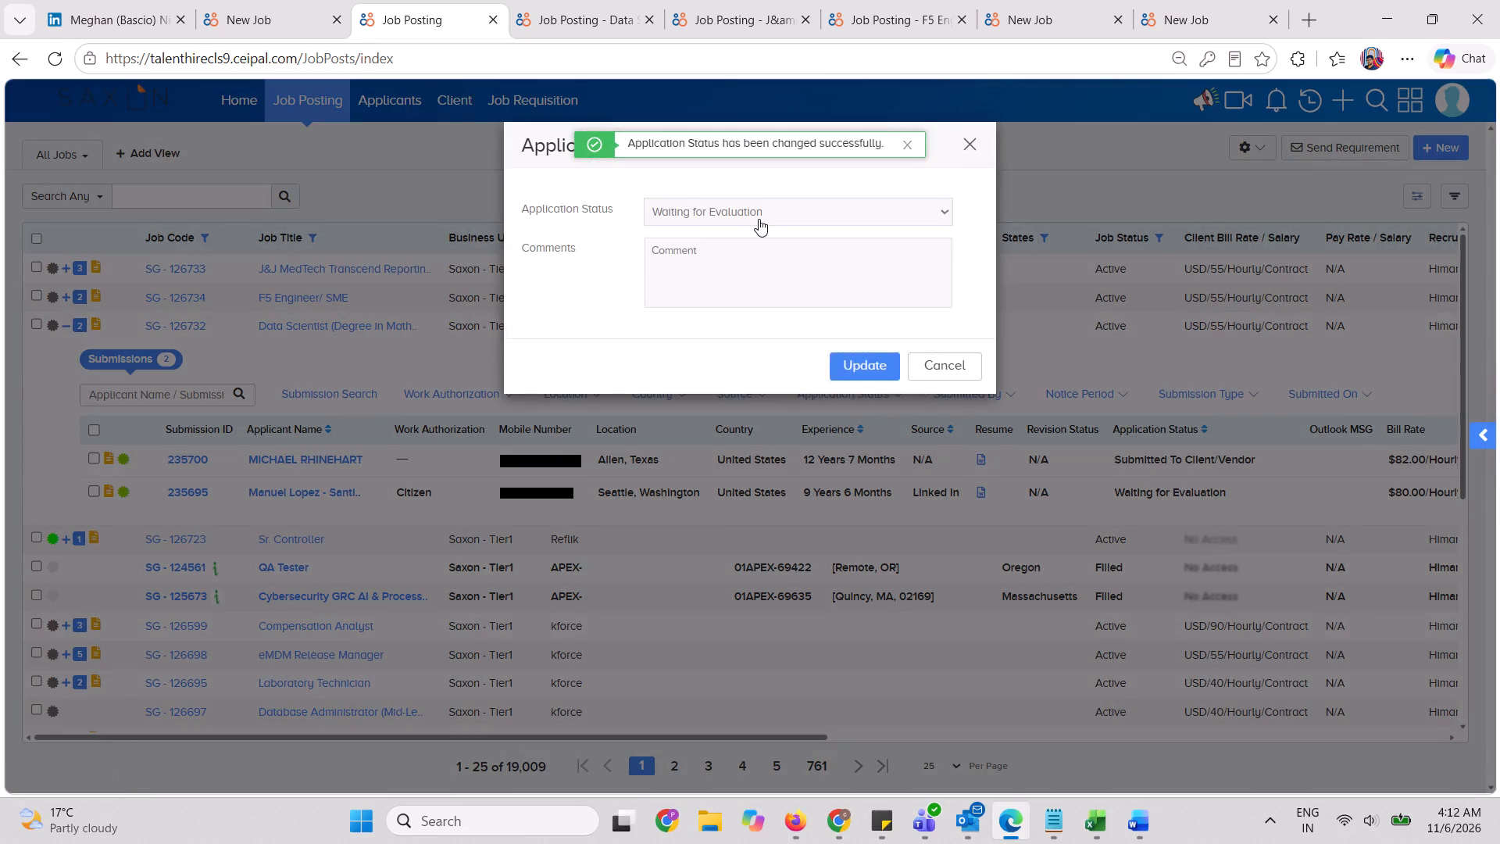
click(759, 219)
click(699, 411)
click(706, 291)
key(period)
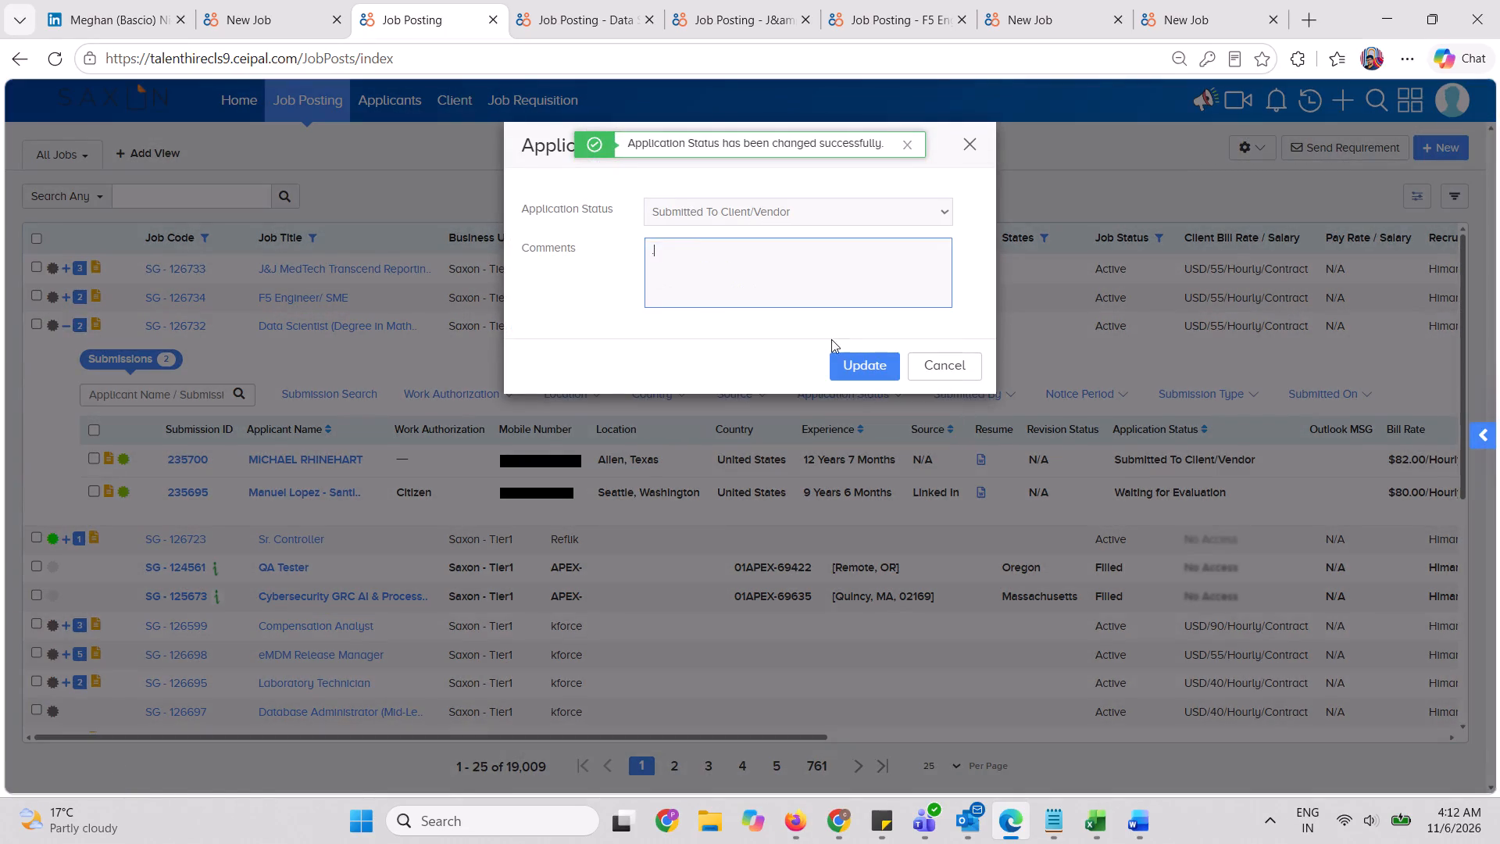
click(842, 359)
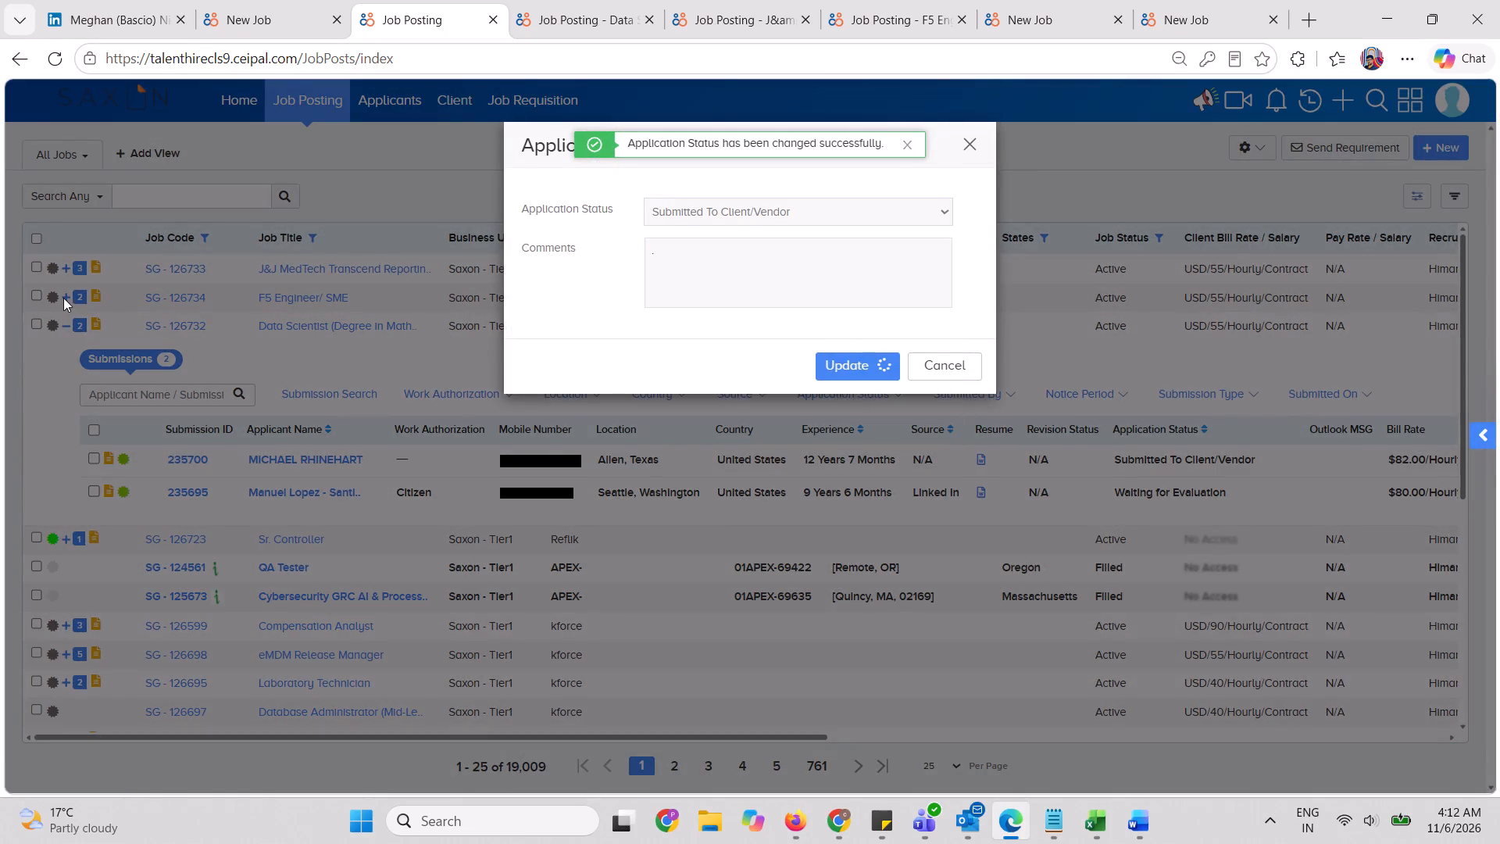
click(63, 298)
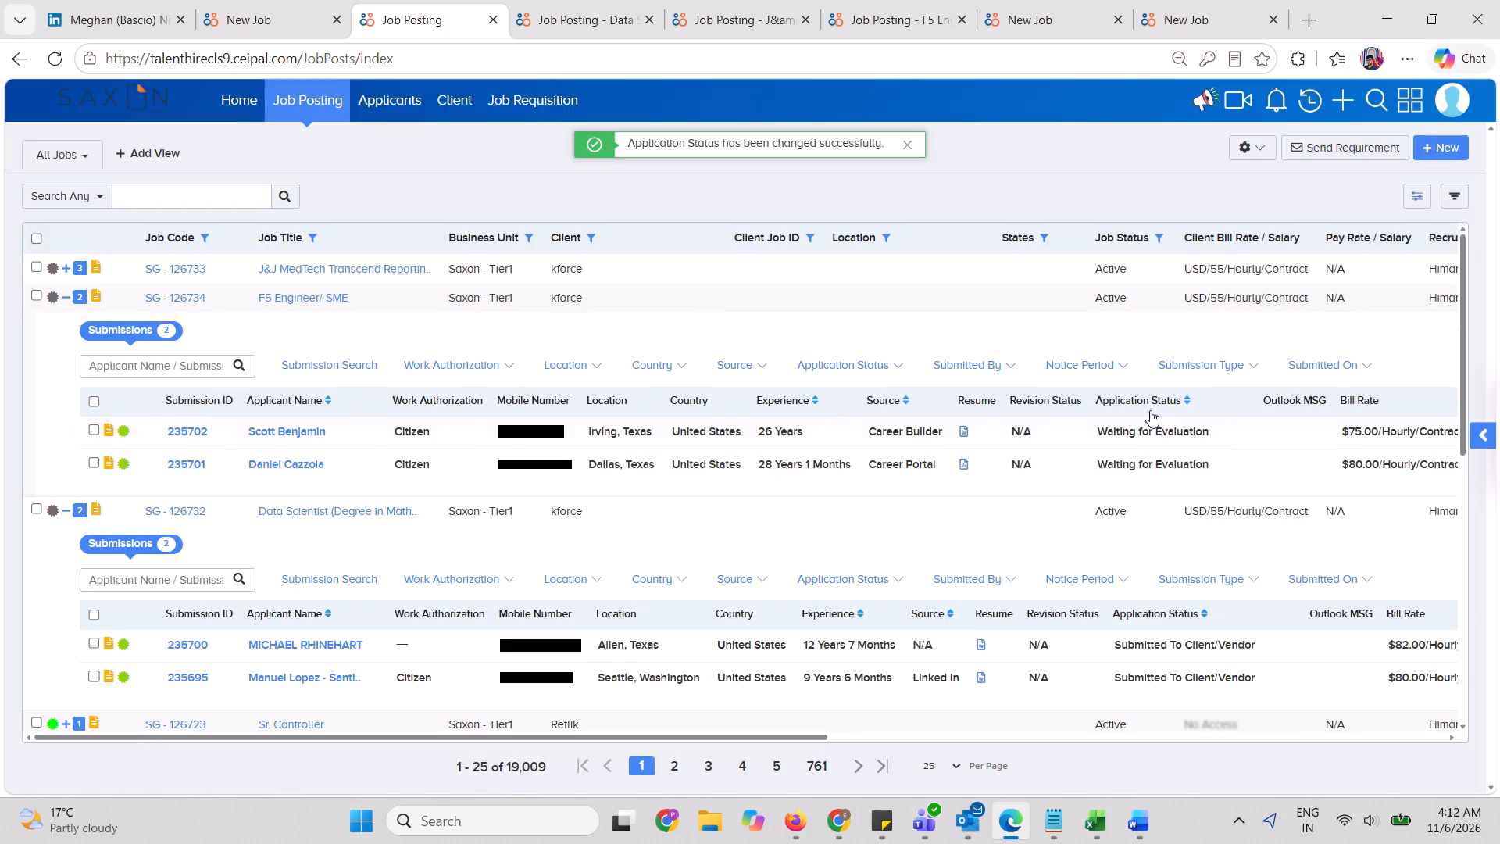
click(1219, 430)
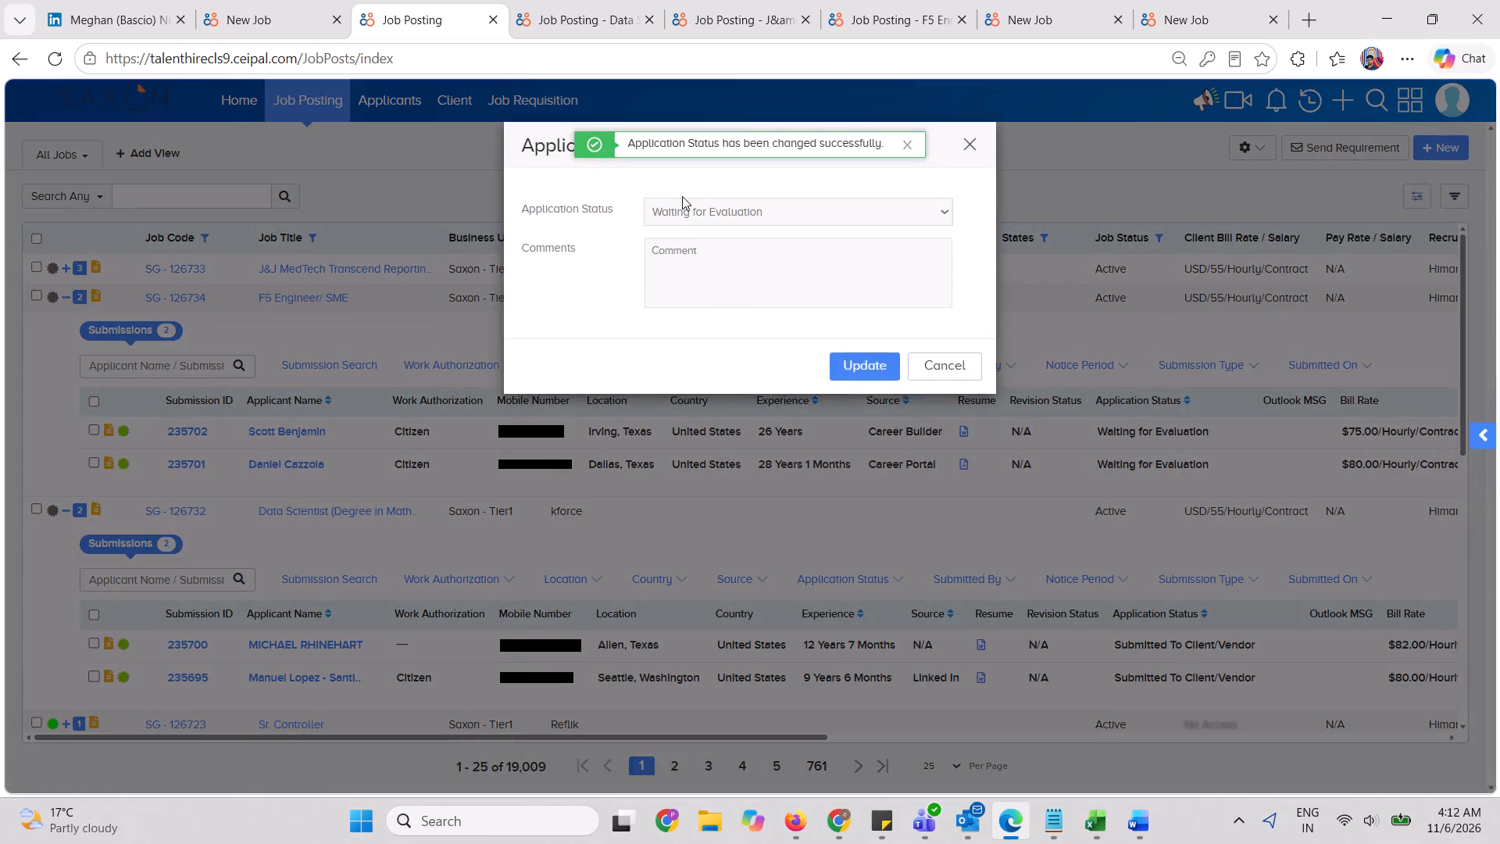
click(686, 206)
click(714, 406)
click(712, 278)
key(period)
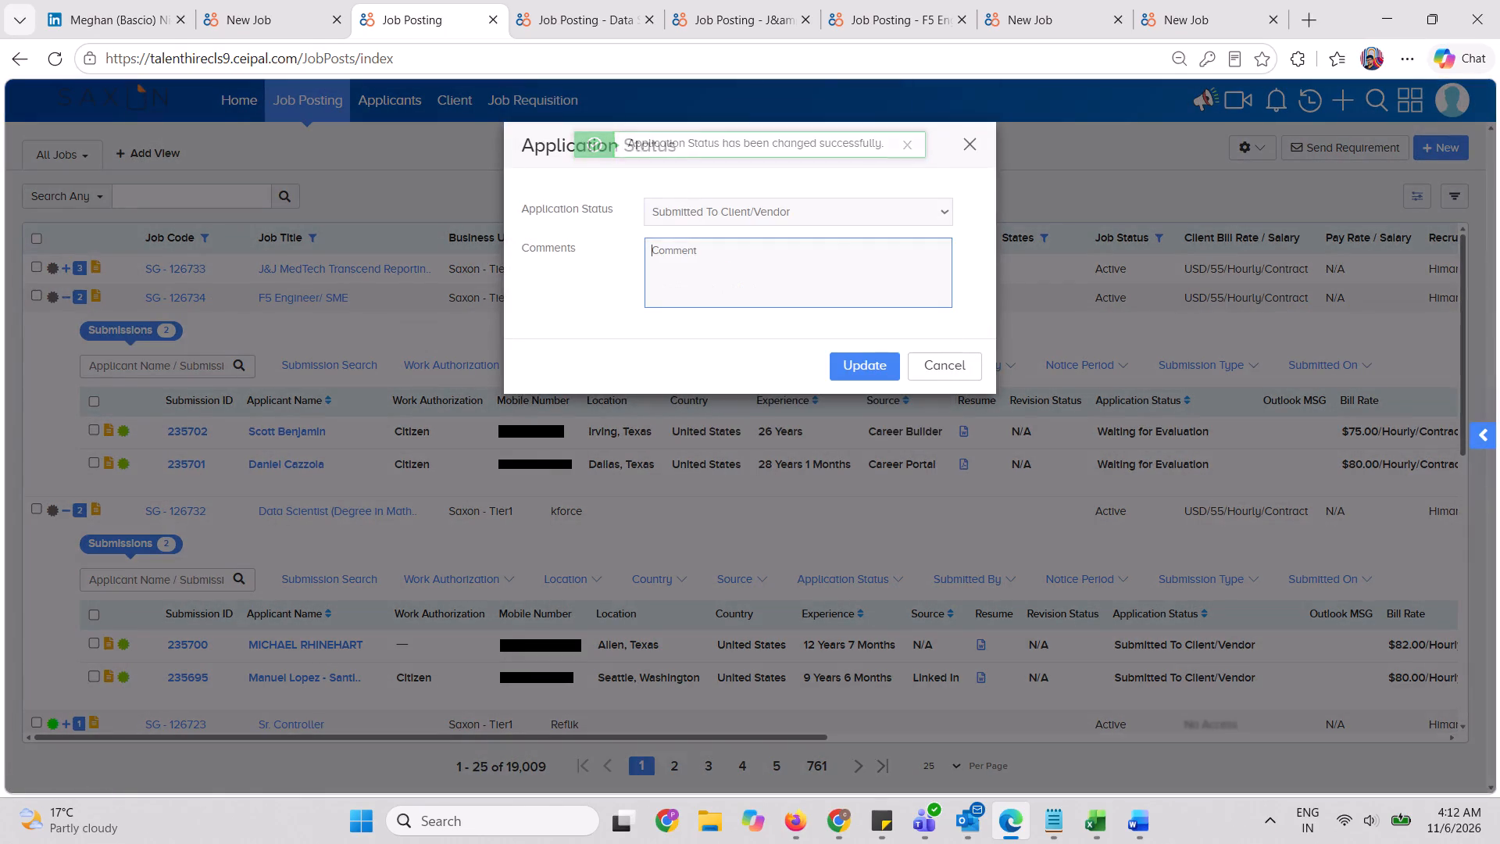
click(877, 359)
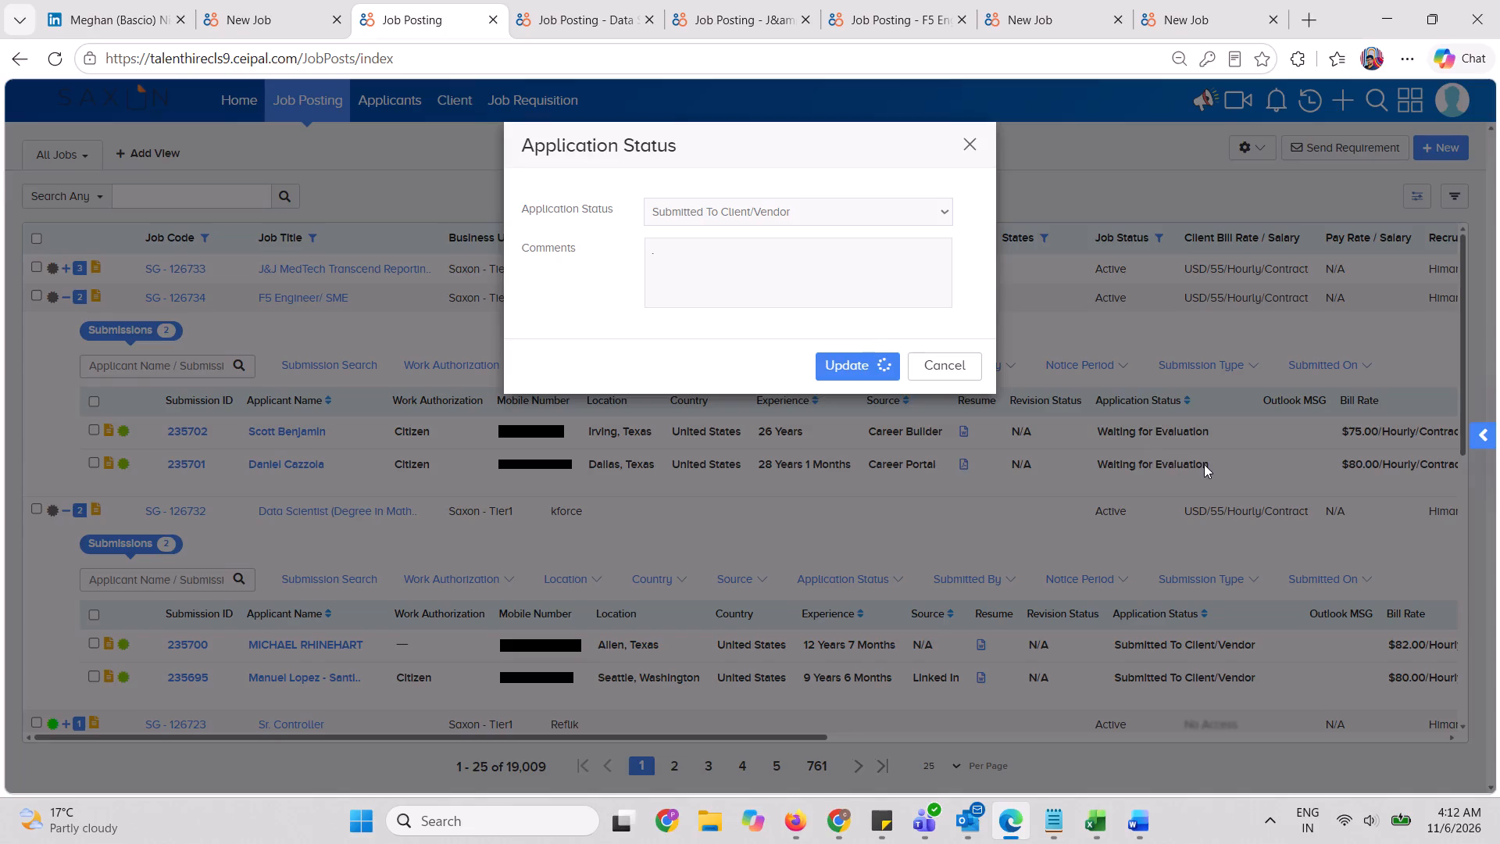
click(1222, 463)
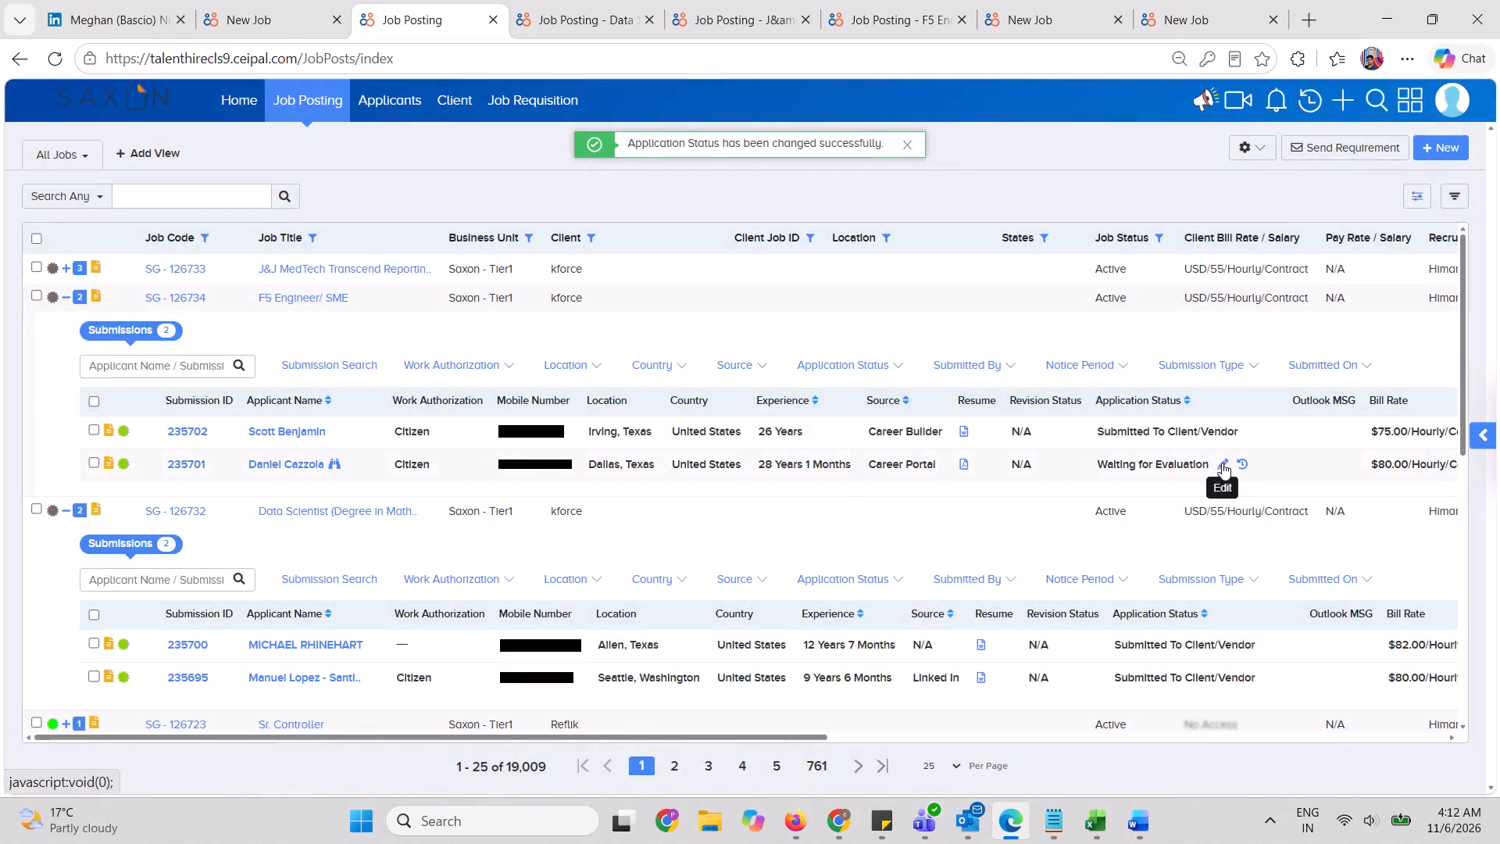
click(729, 206)
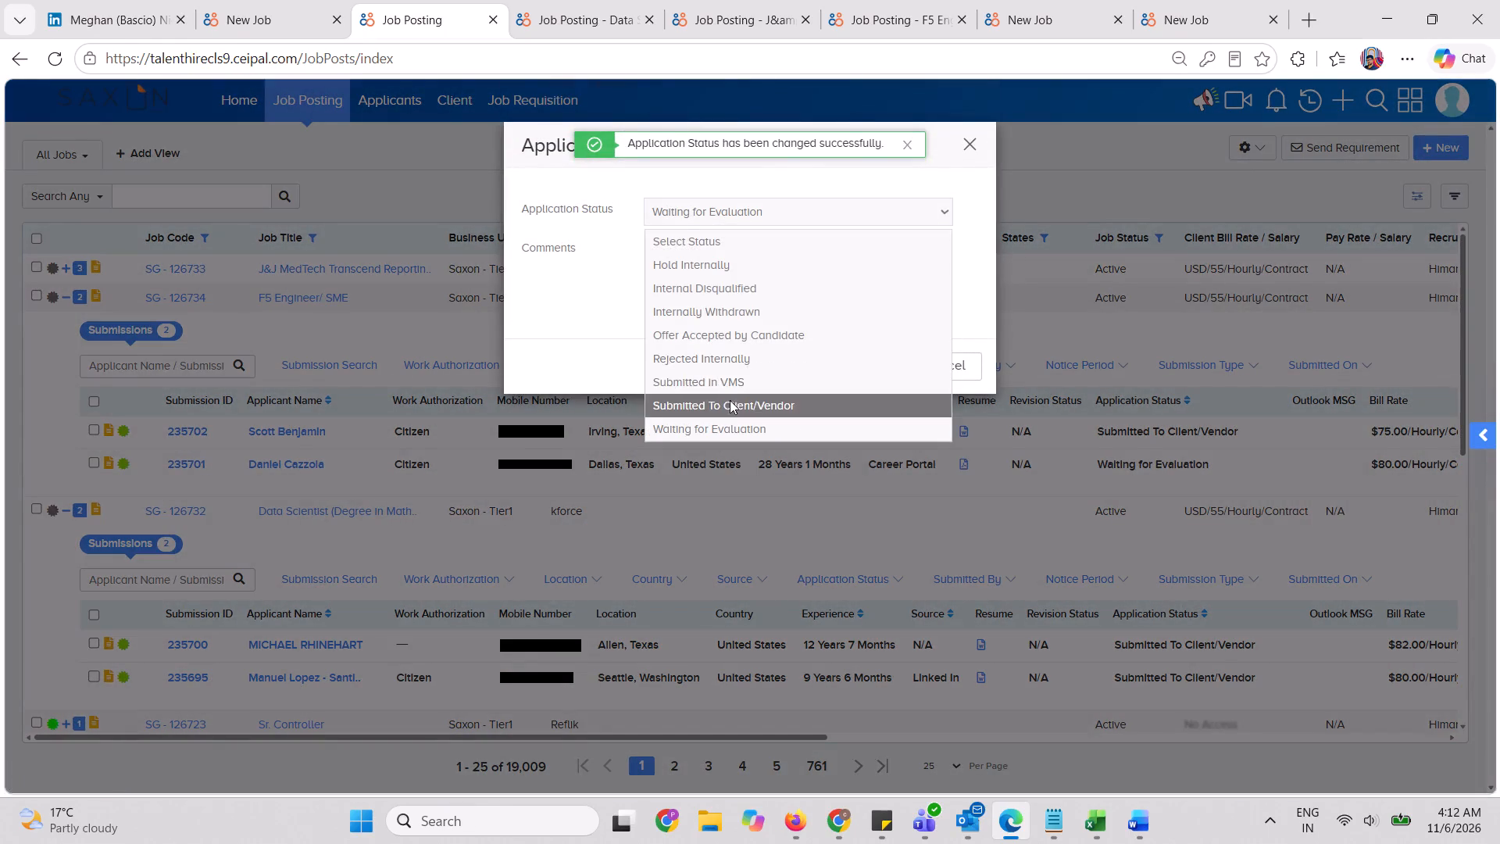
click(730, 400)
click(695, 259)
key(period)
click(870, 360)
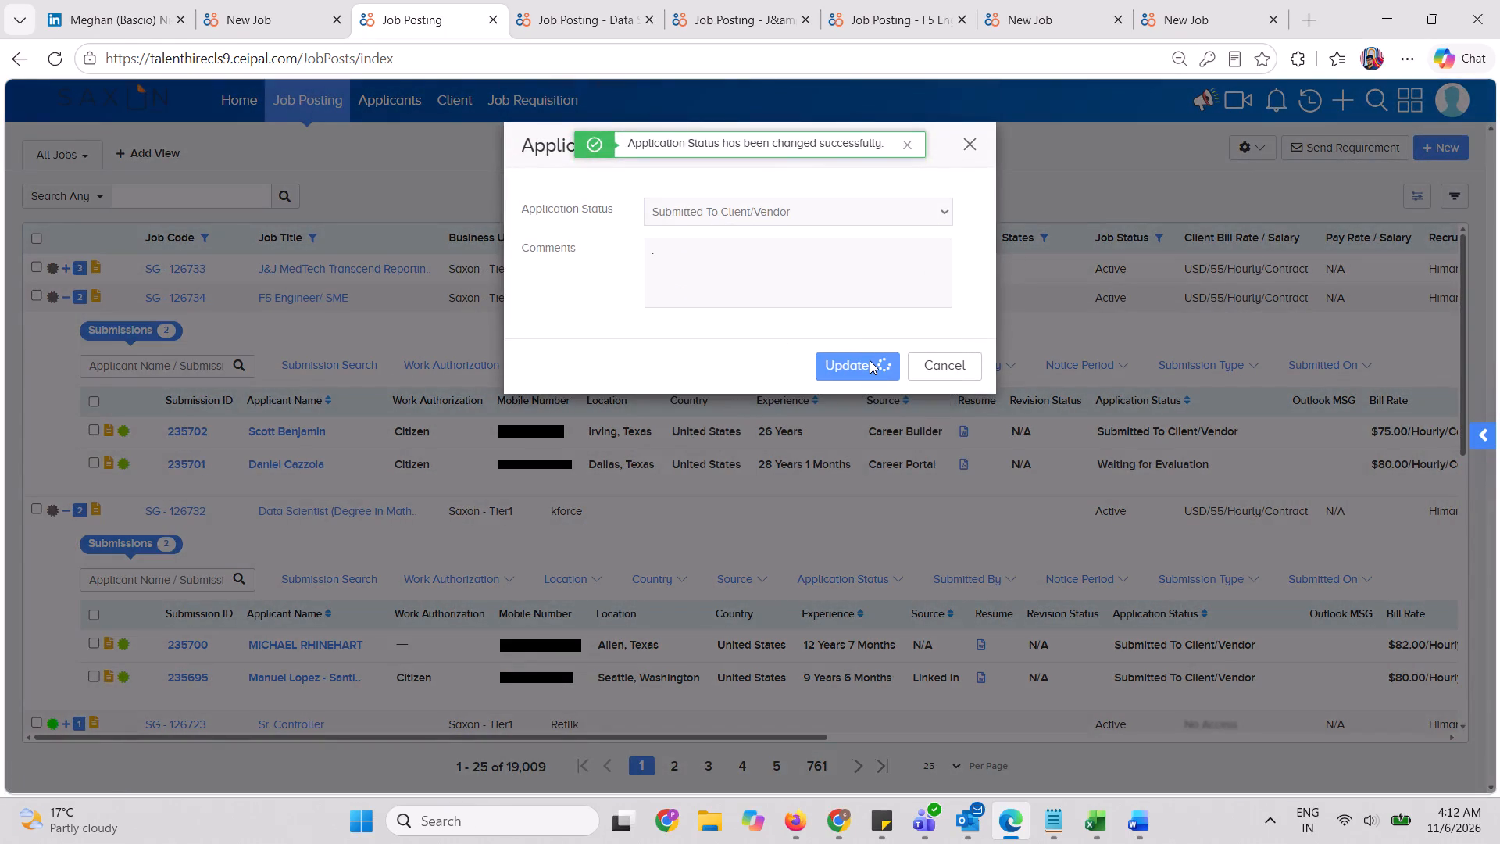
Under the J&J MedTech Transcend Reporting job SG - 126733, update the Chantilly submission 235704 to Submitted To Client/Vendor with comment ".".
click(66, 269)
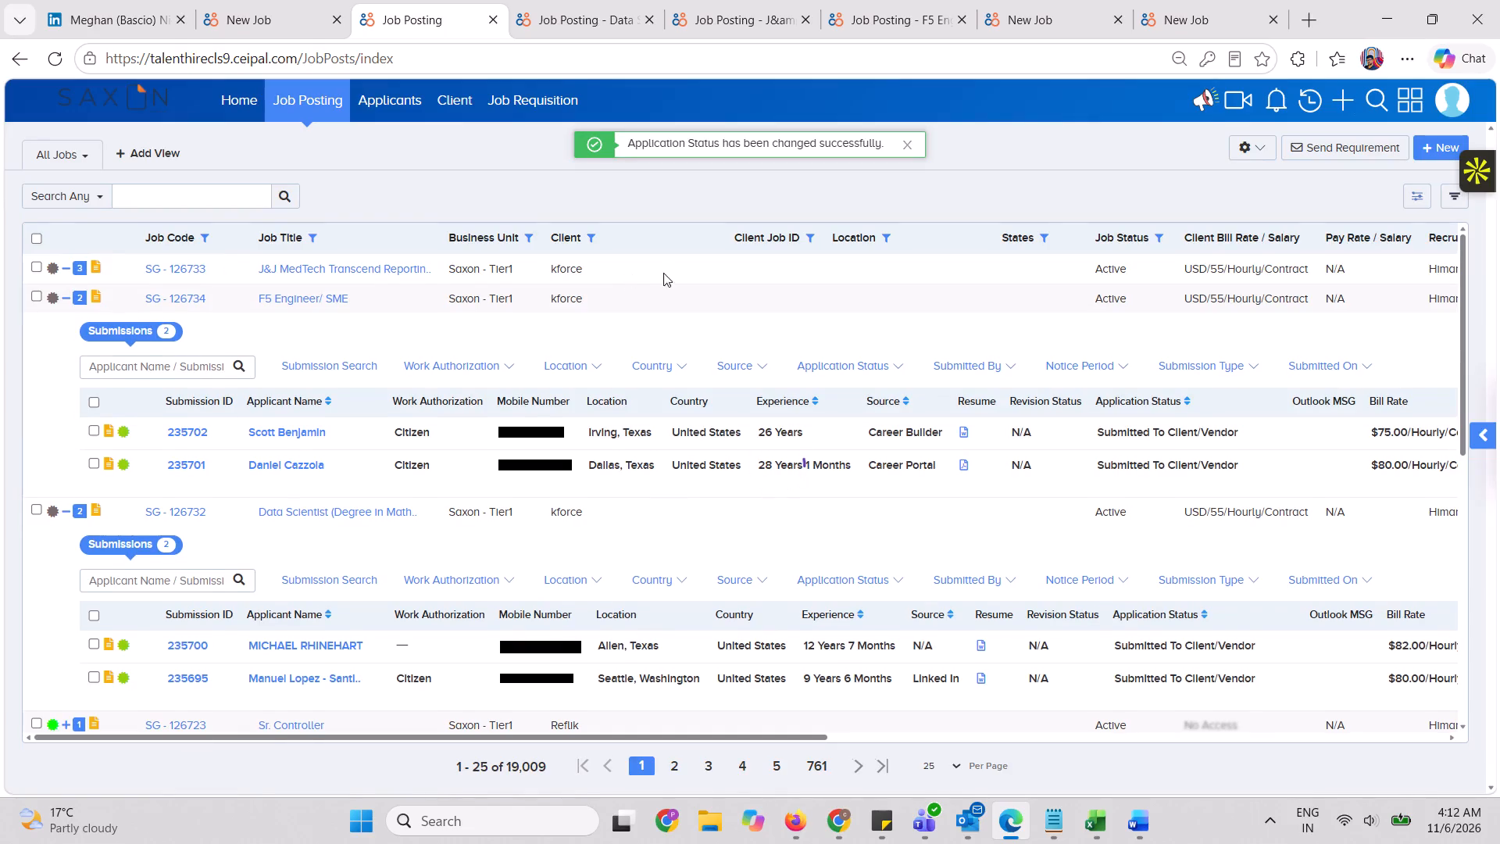
click(1291, 406)
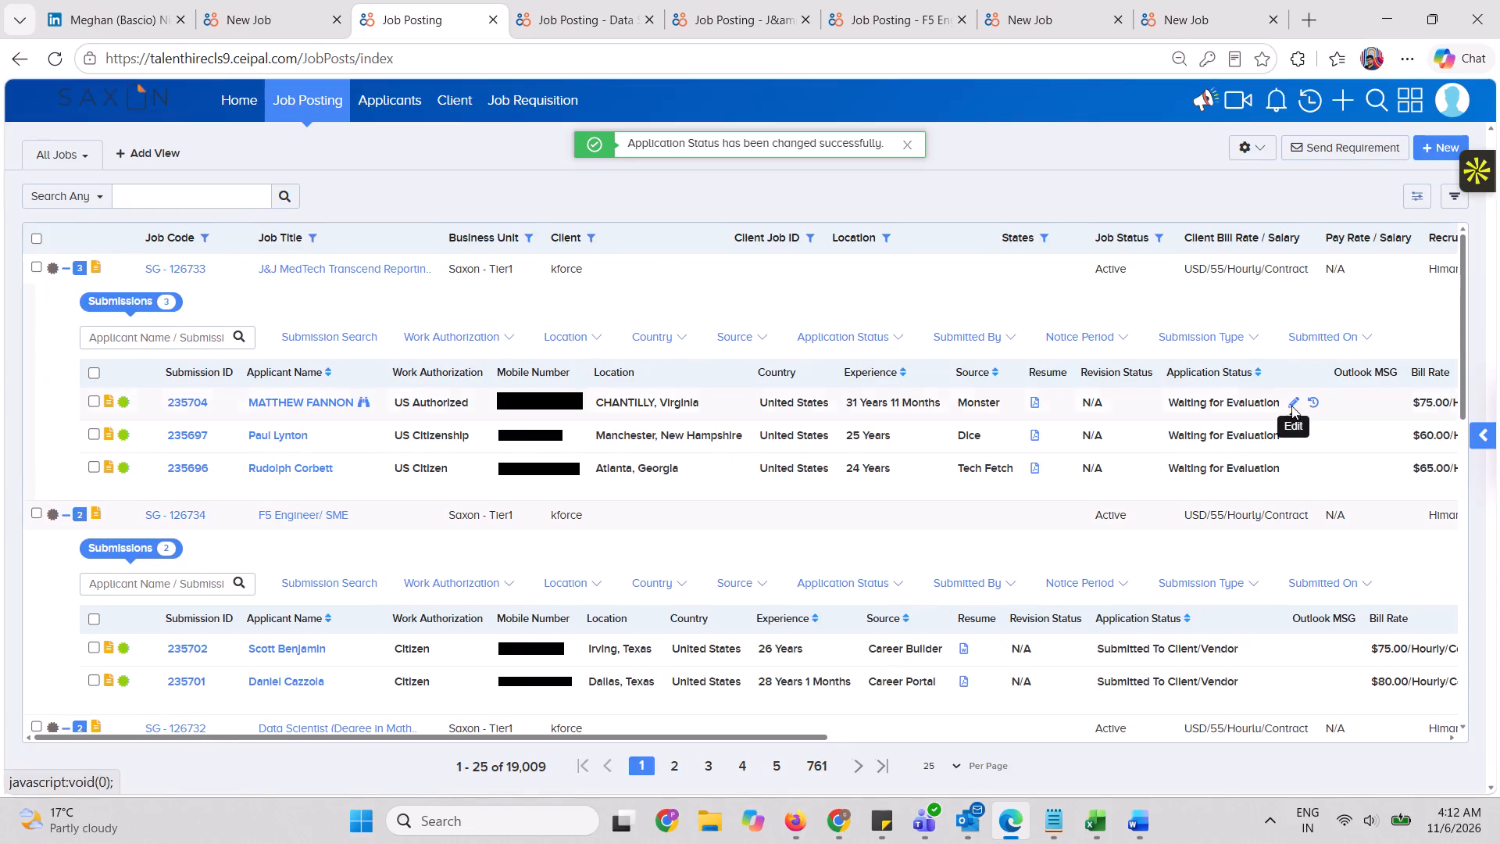
click(788, 222)
click(728, 412)
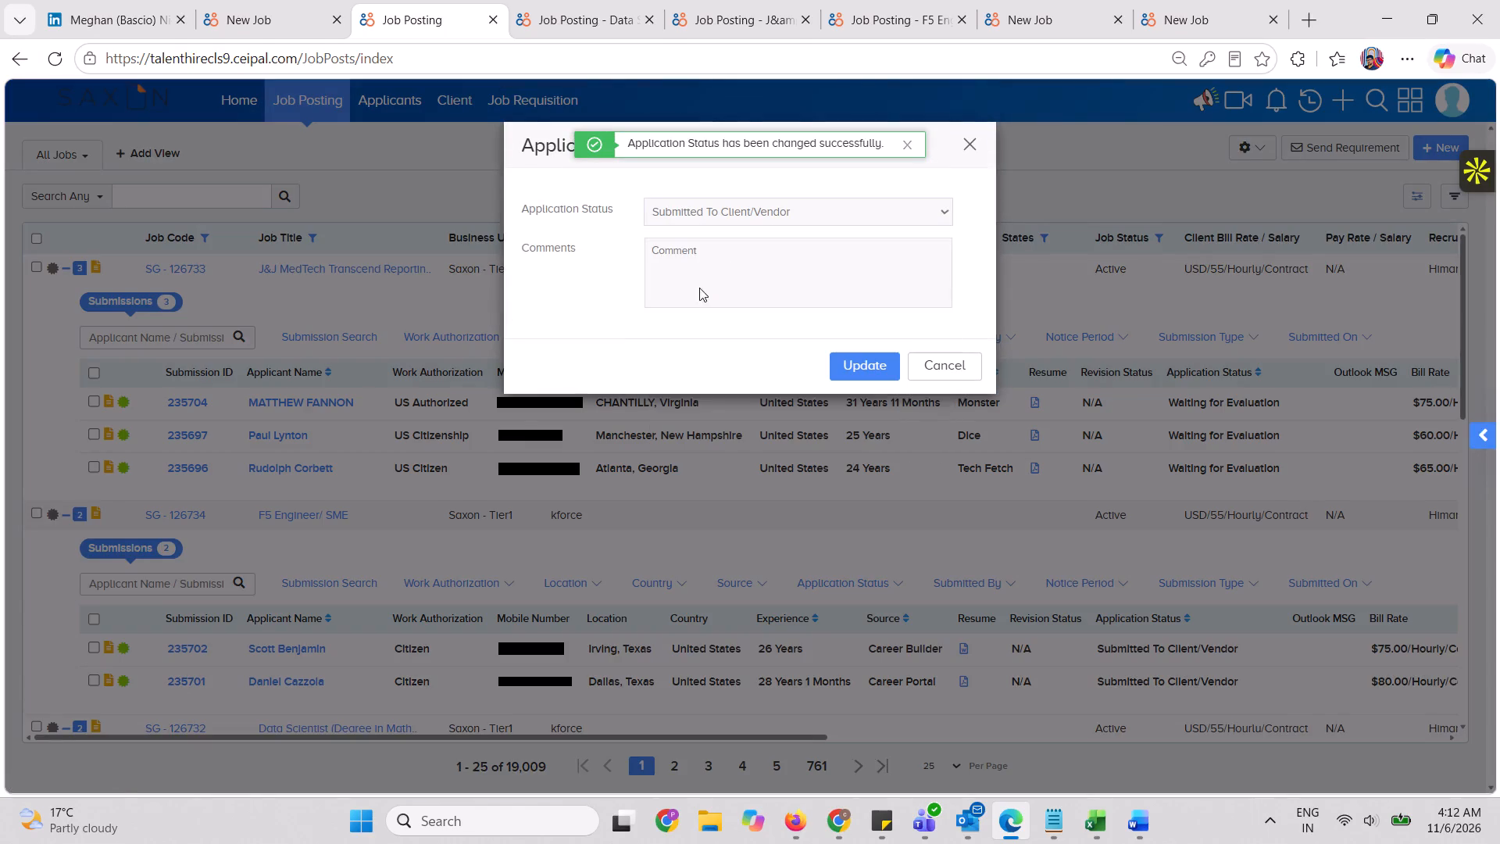
click(695, 255)
key(period)
click(858, 363)
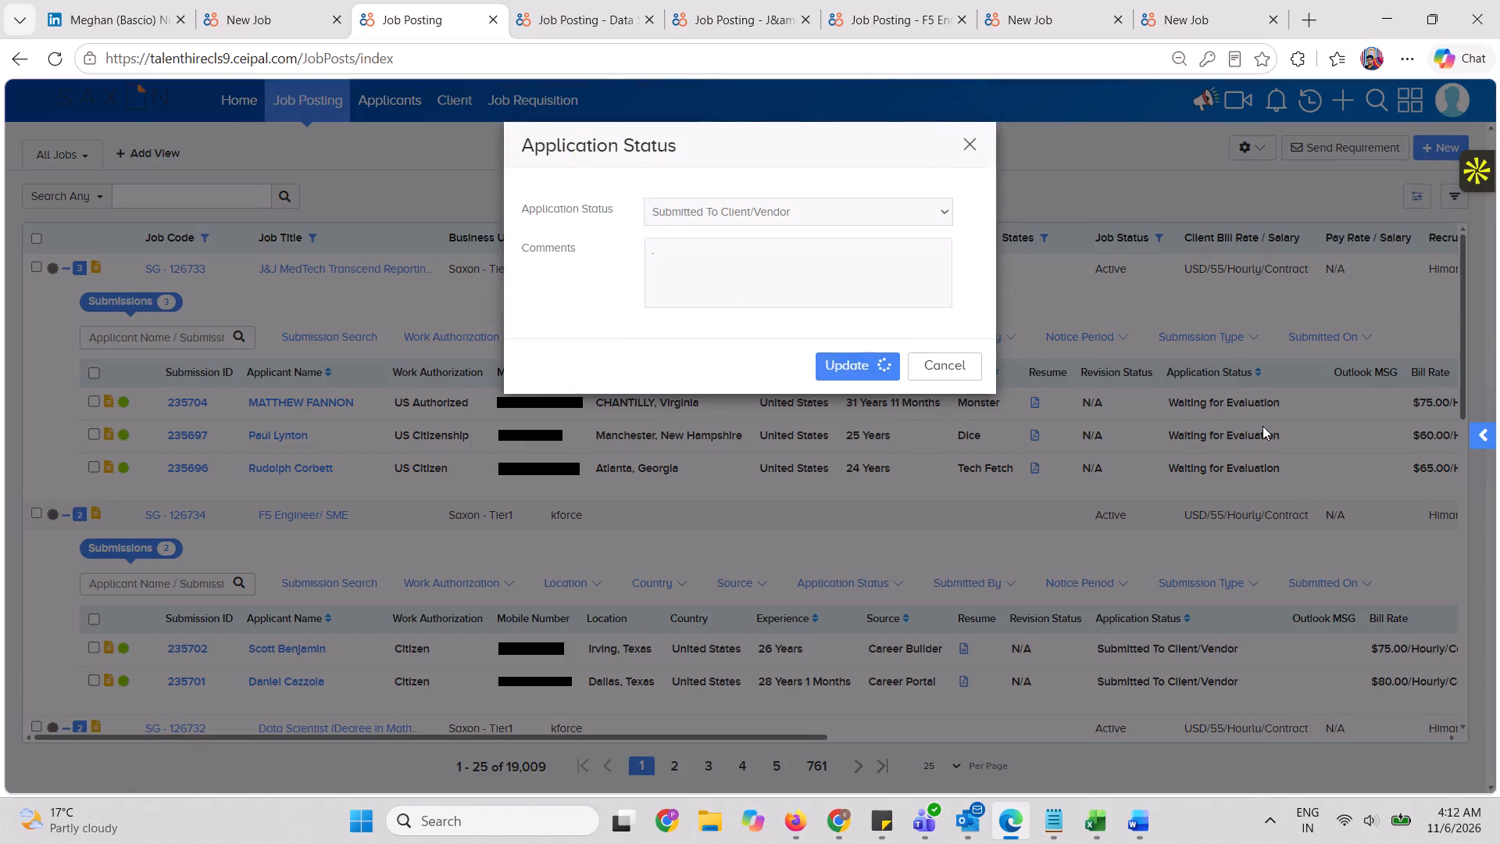
click(1290, 439)
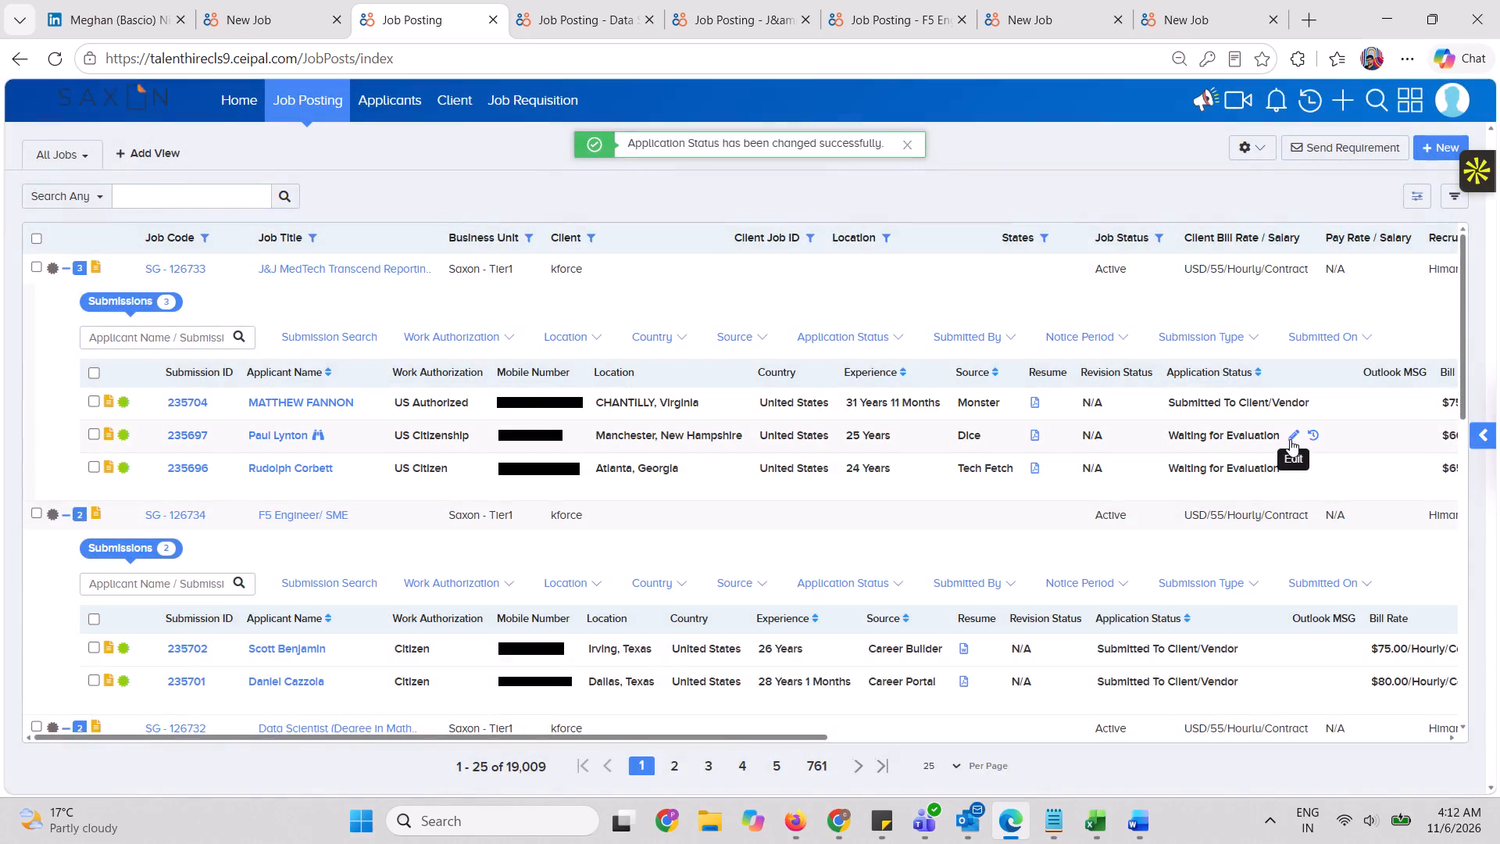
click(1290, 439)
click(709, 204)
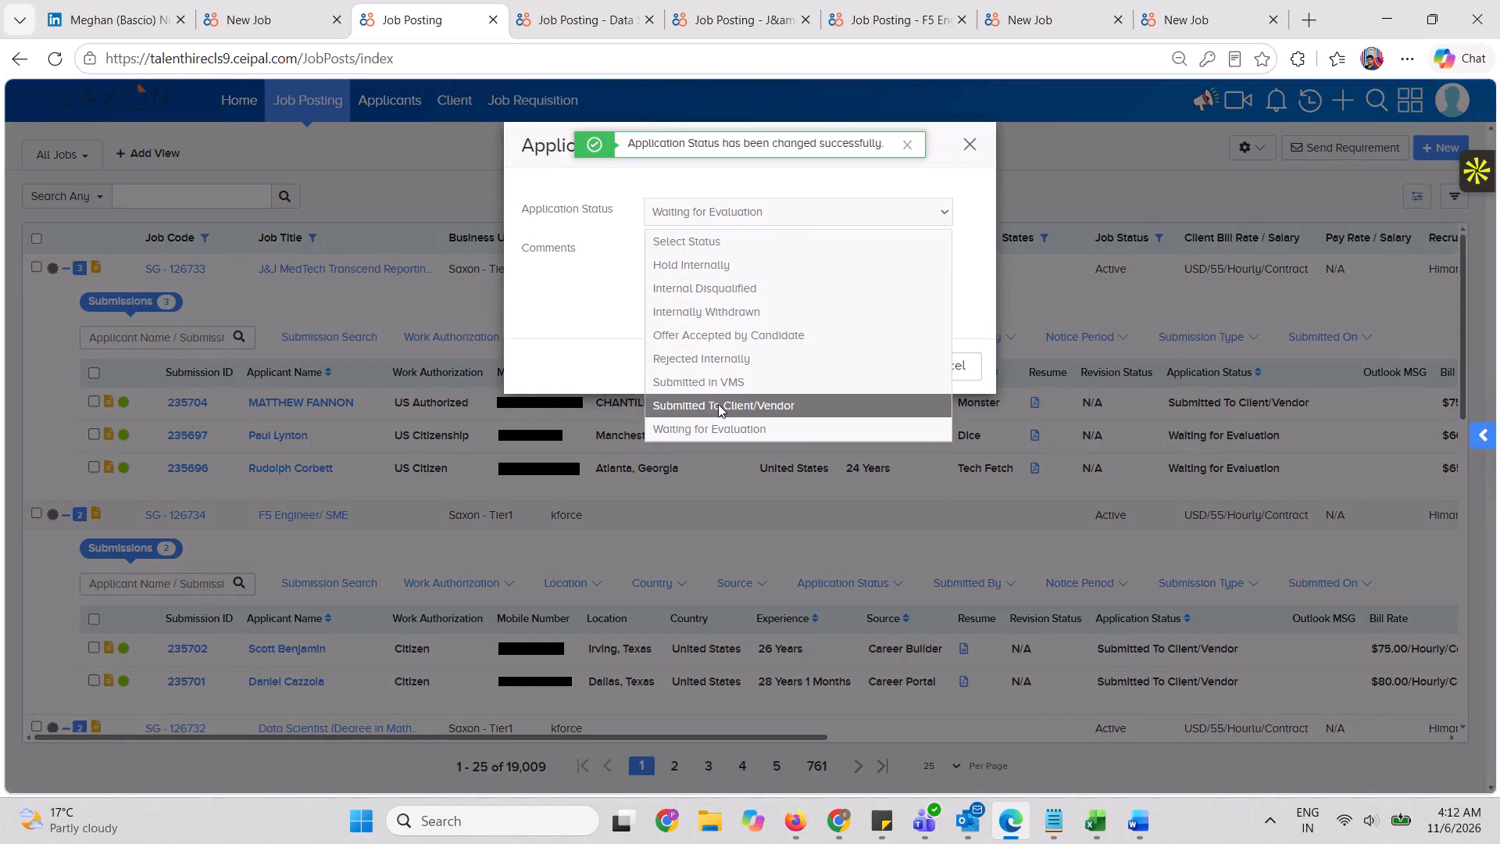
click(718, 404)
click(712, 276)
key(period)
click(909, 384)
click(869, 371)
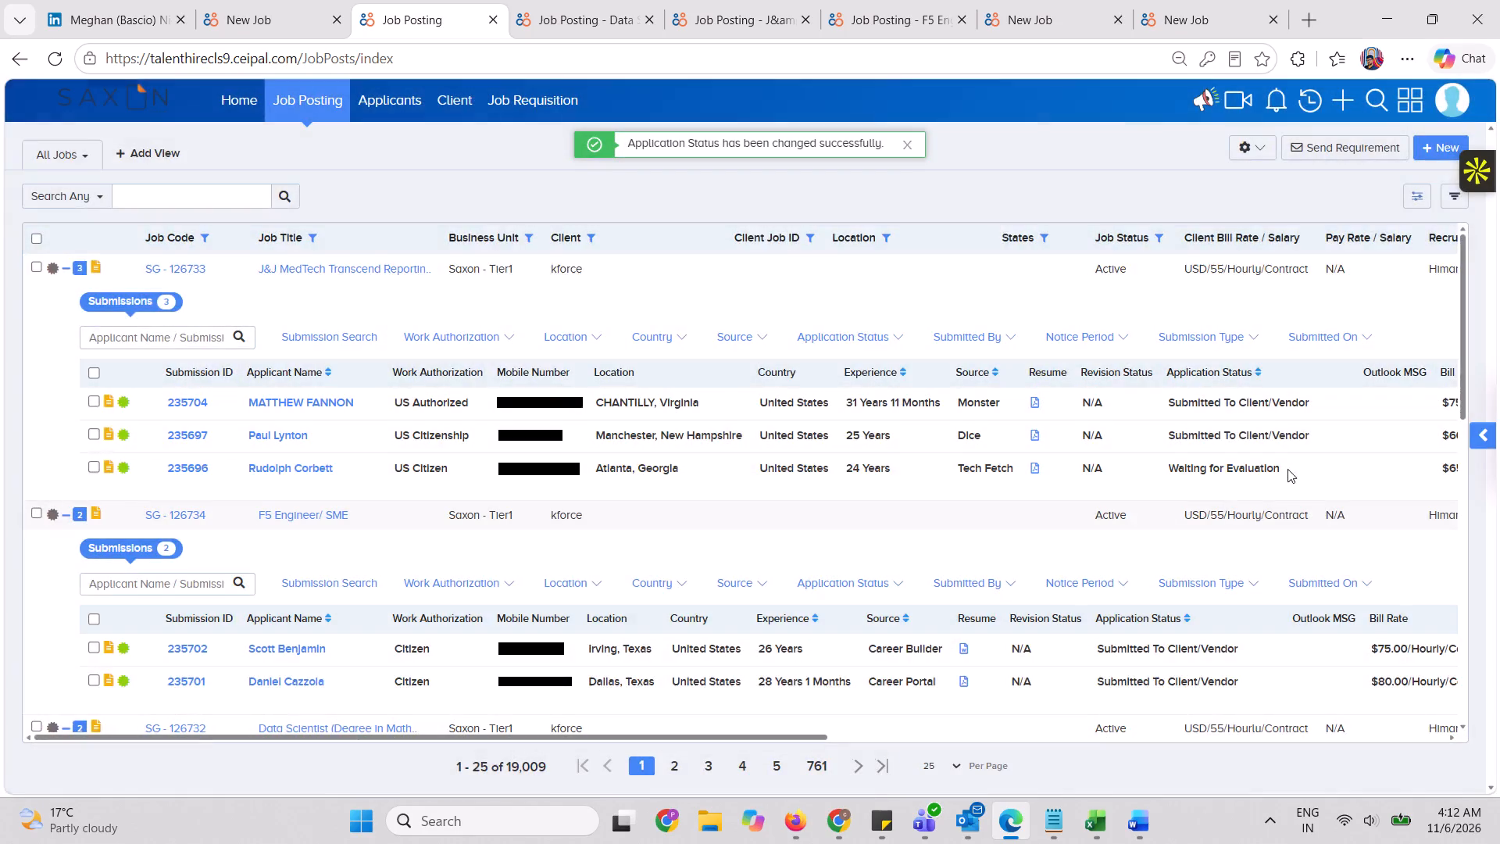
Set the Atlanta, Georgia submission 235696 under job SG - 126733 to Submitted To Client/Vendor, with "." as the comment.
click(1287, 469)
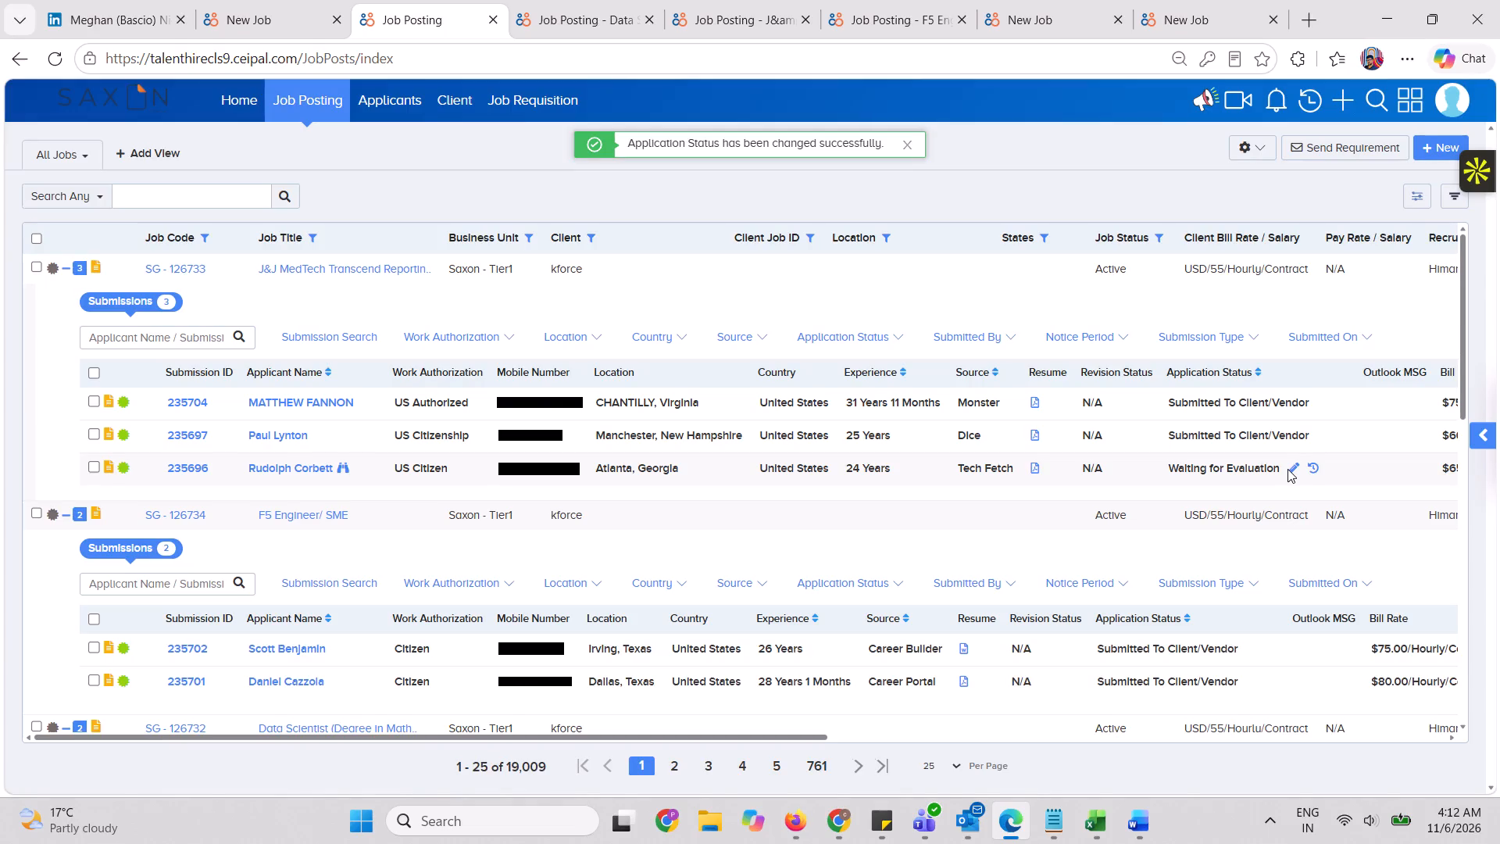
click(1291, 469)
click(681, 205)
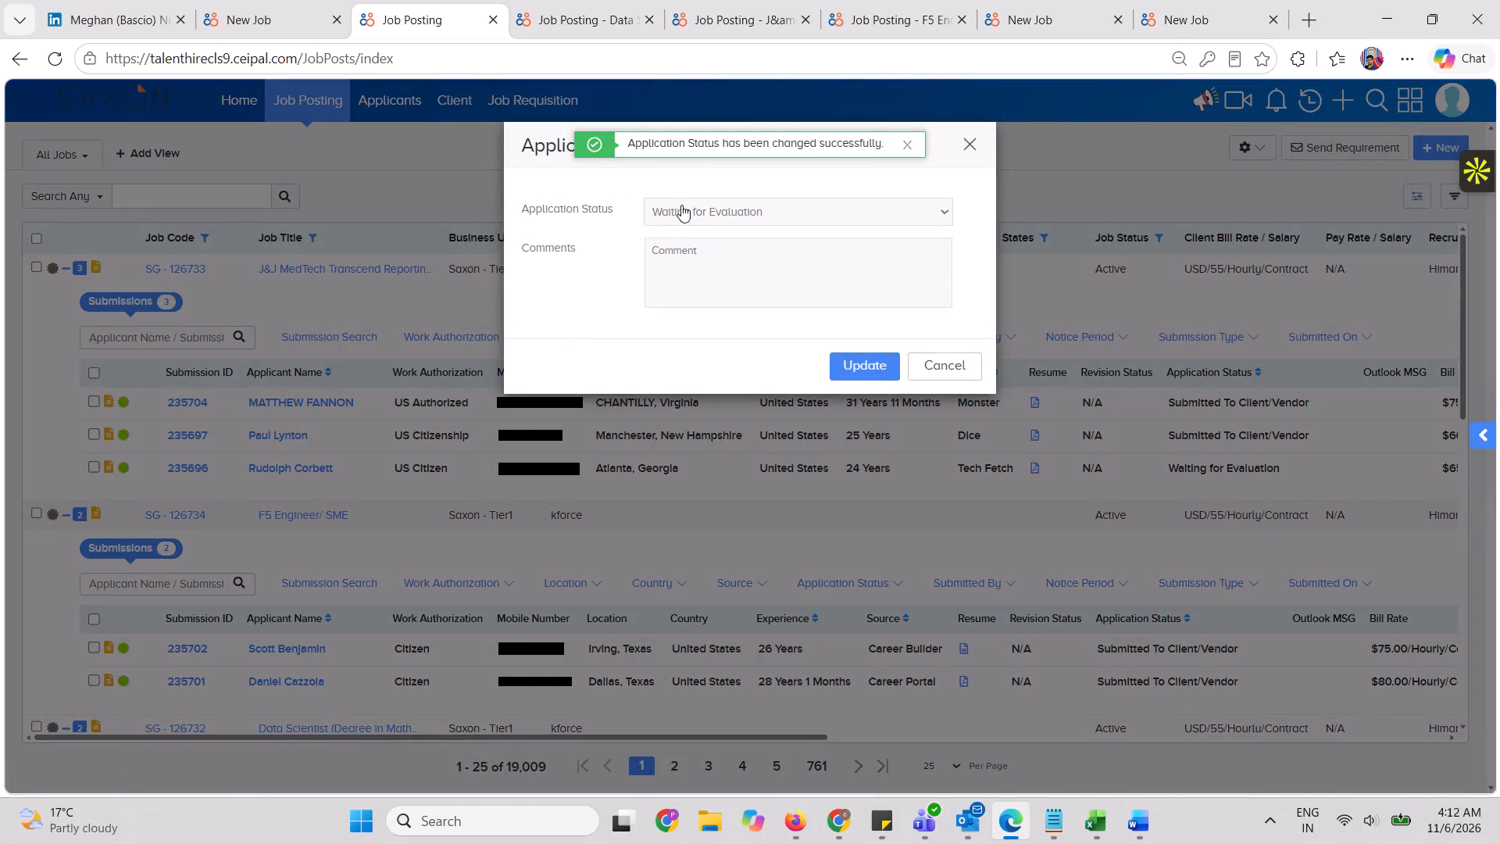
click(732, 402)
click(705, 241)
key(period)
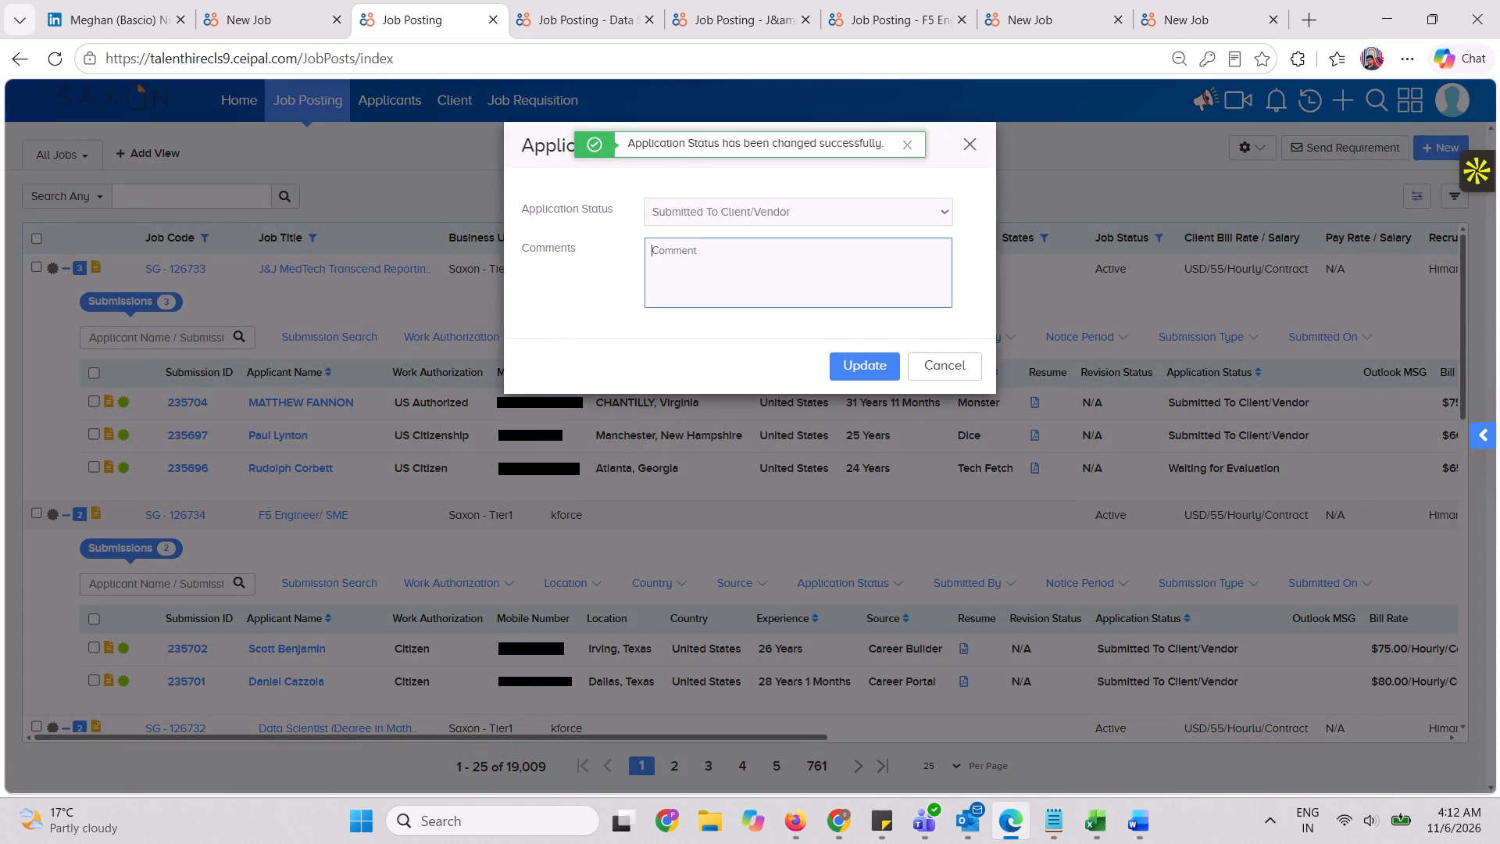
click(843, 359)
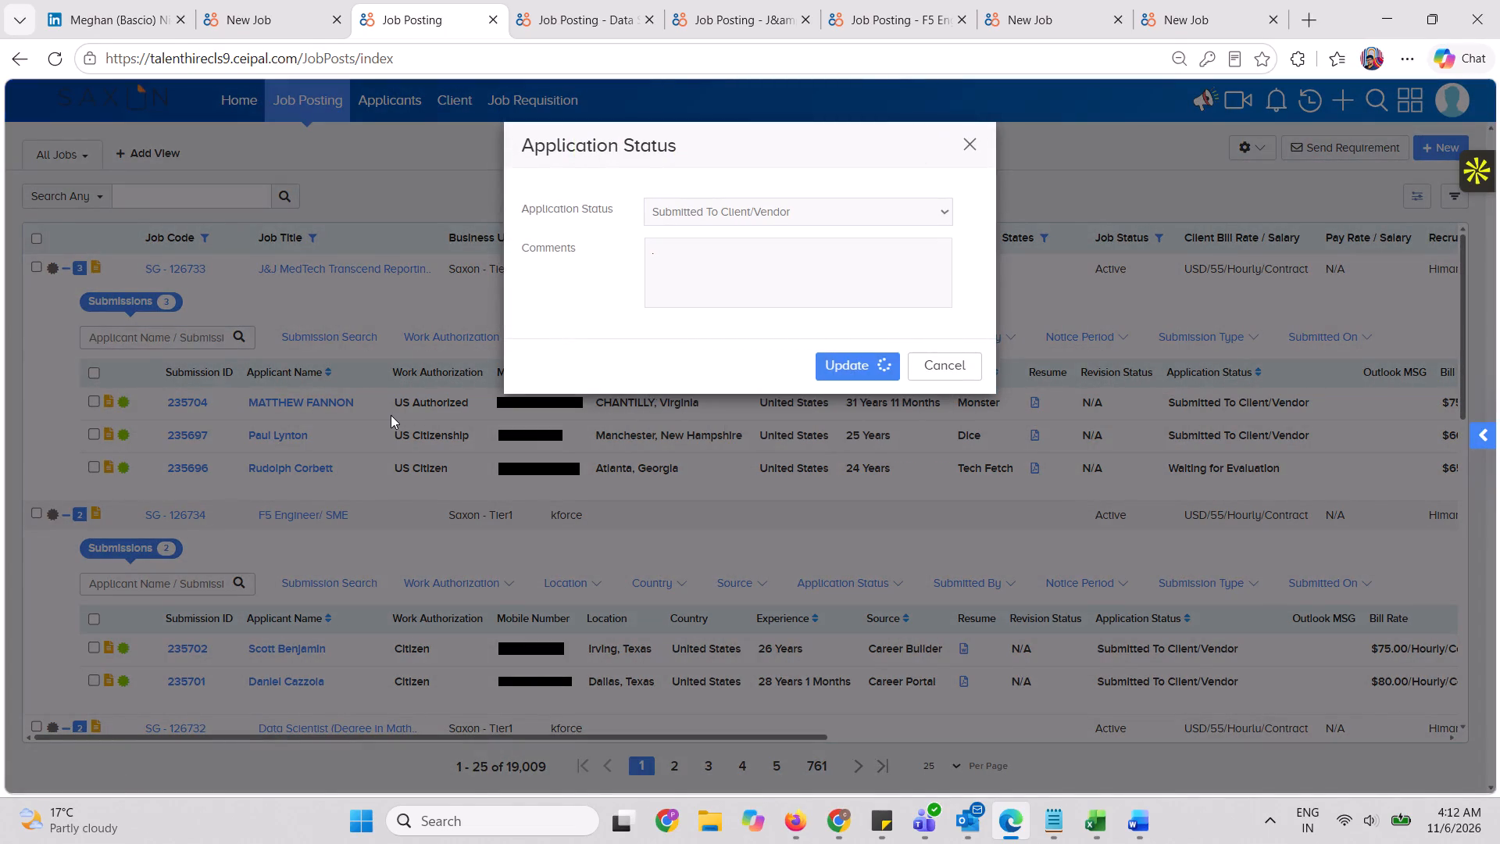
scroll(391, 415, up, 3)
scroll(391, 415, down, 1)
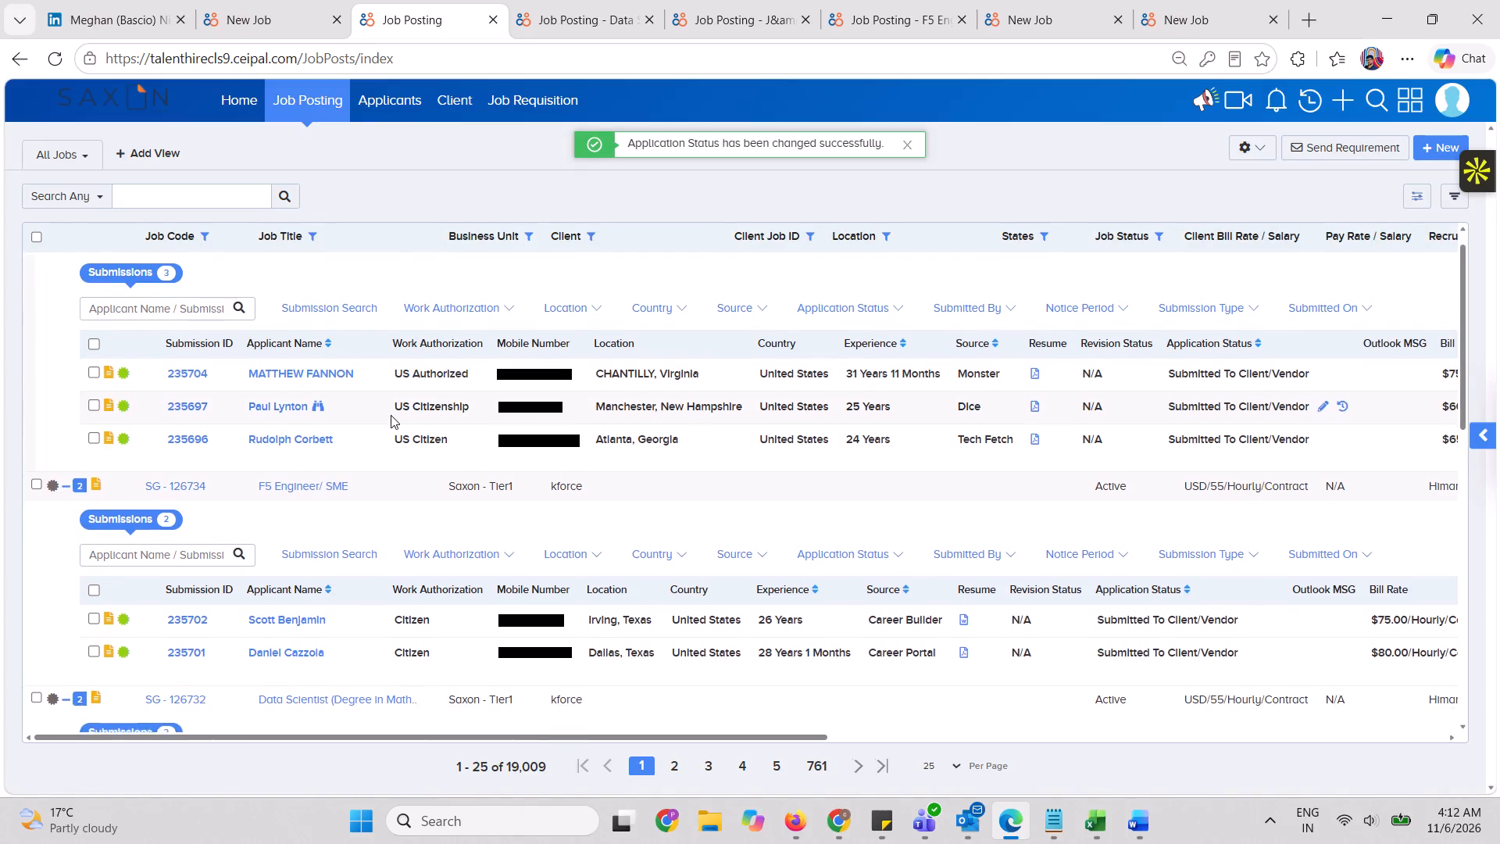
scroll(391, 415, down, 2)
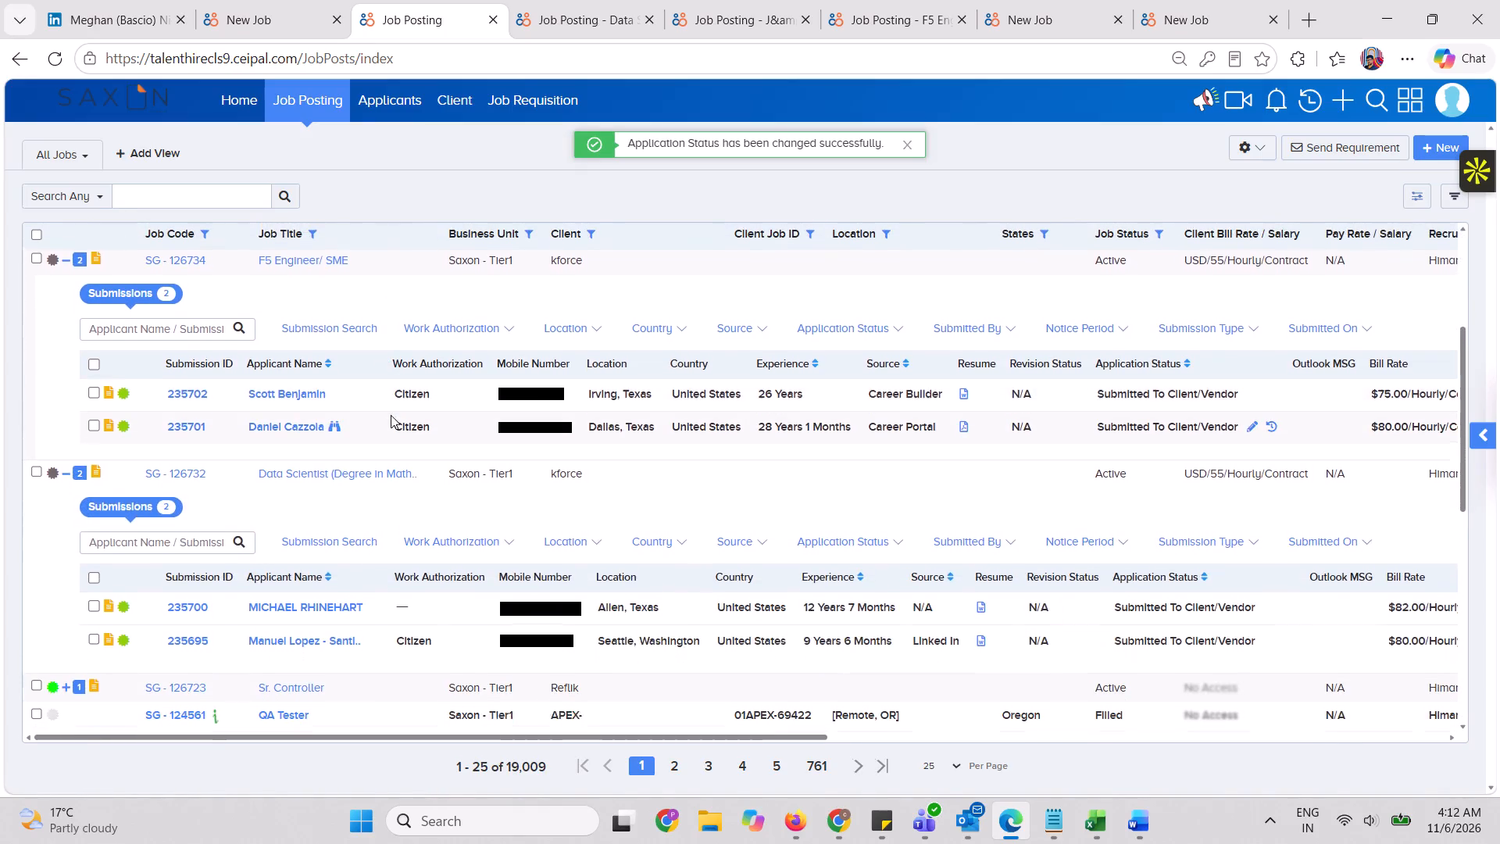